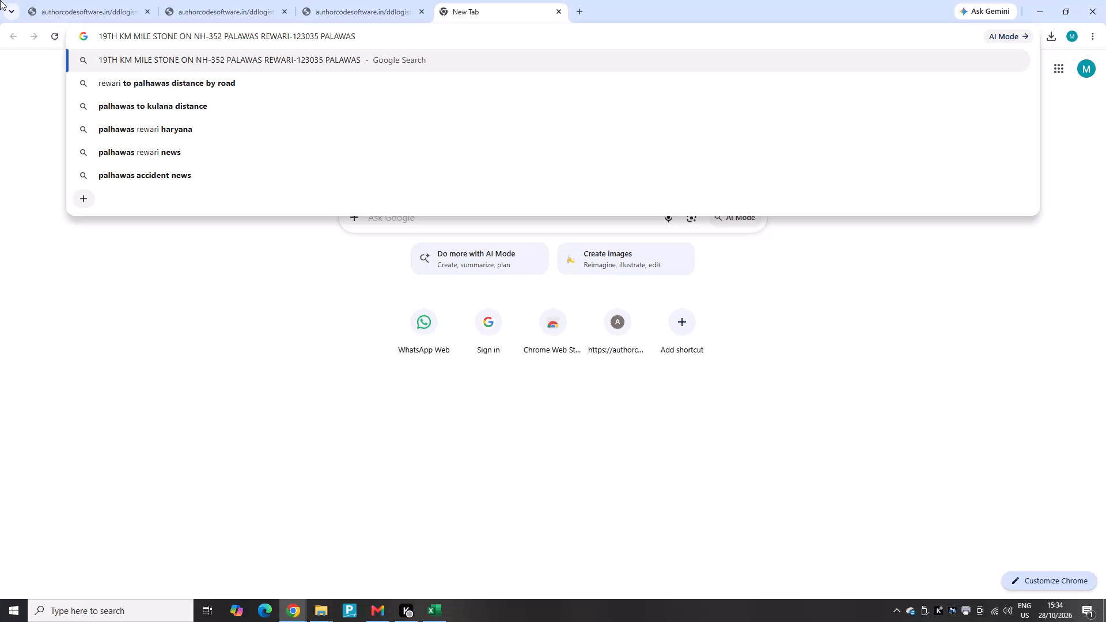
Switch to the already open Expense Report page of the logistics system.
left_click(305, 9)
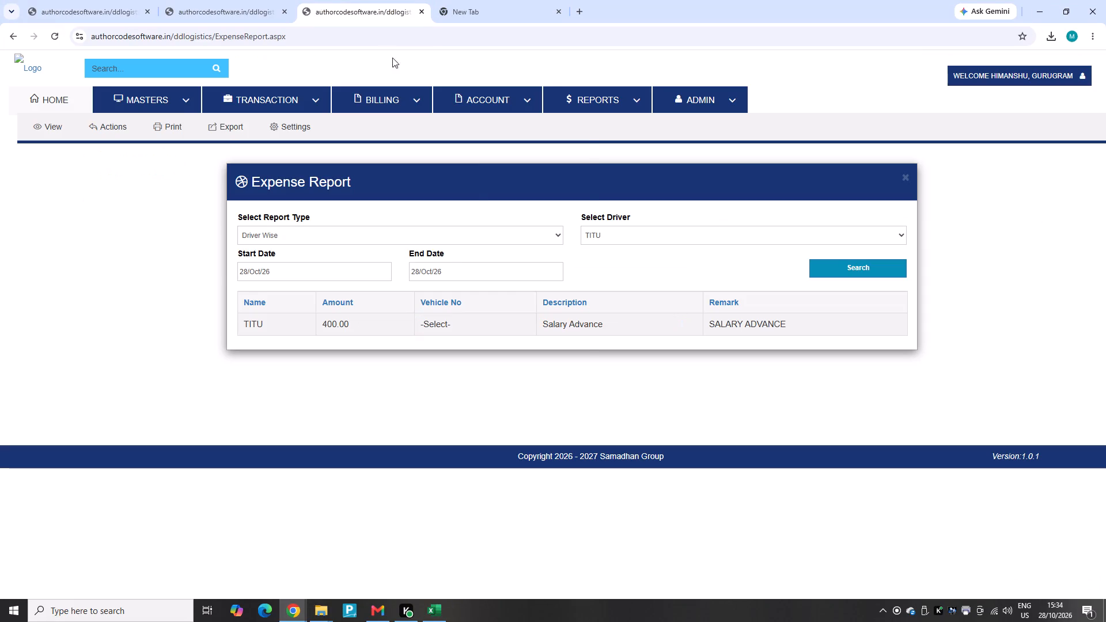
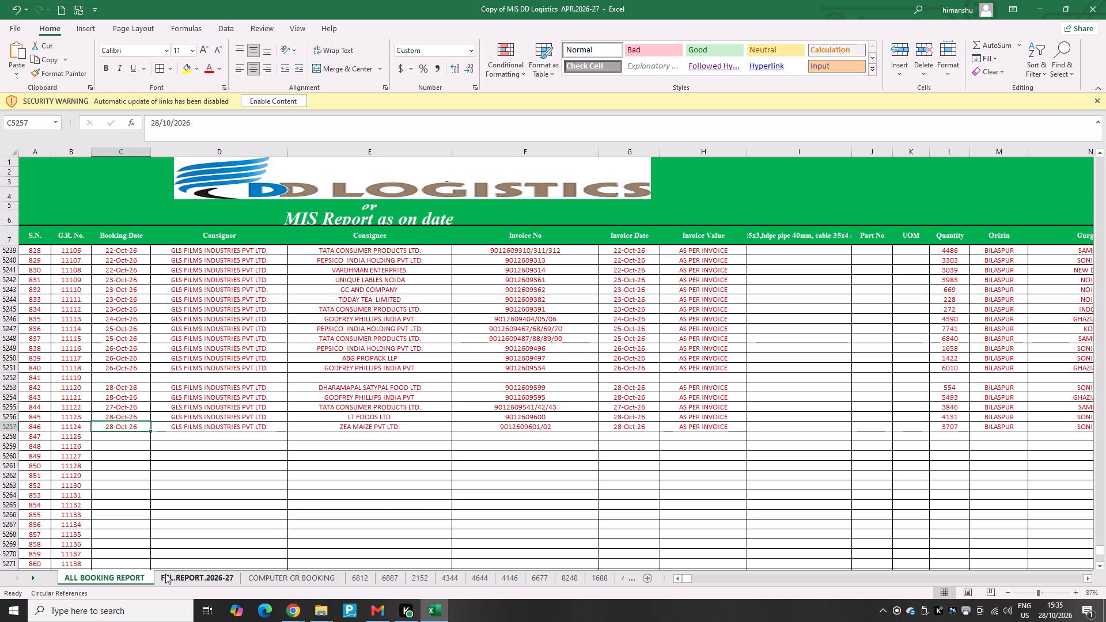
Review the latest entries on the SANJEEV driver sheet and the 1688 and 4402 vehicle sheets of the MIS workbook.
left_click(34, 578)
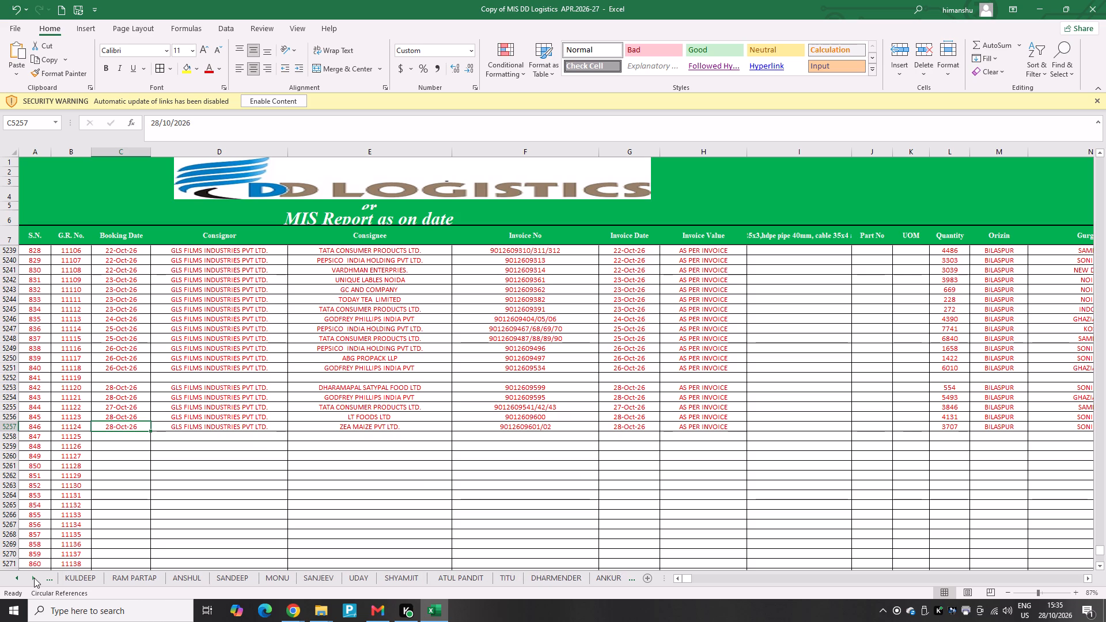
left_click(328, 579)
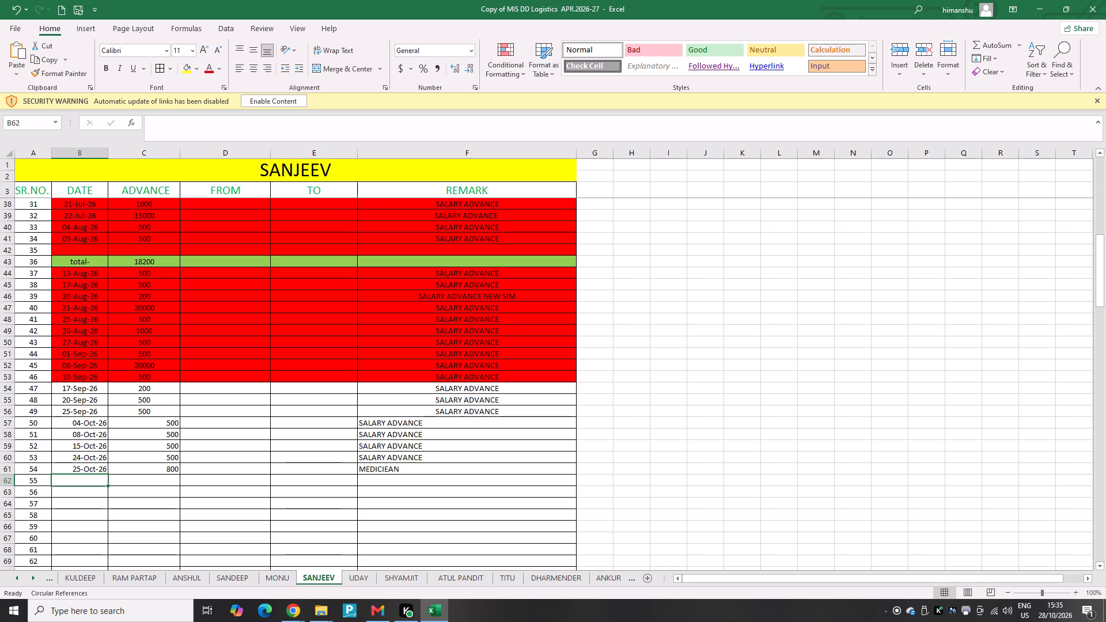
left_click(12, 583)
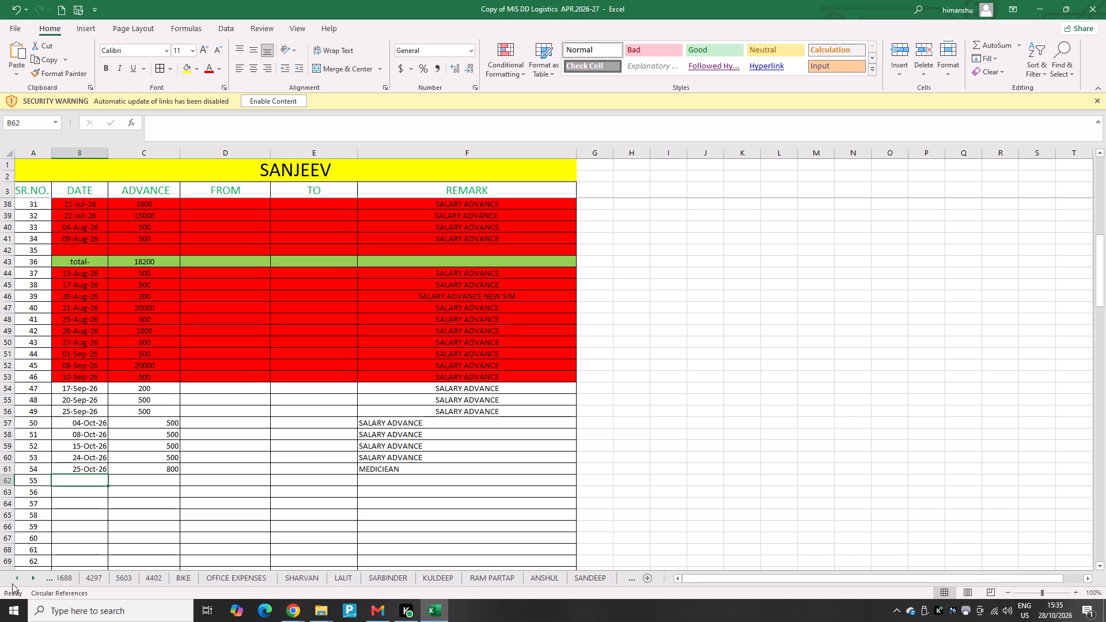
left_click(12, 583)
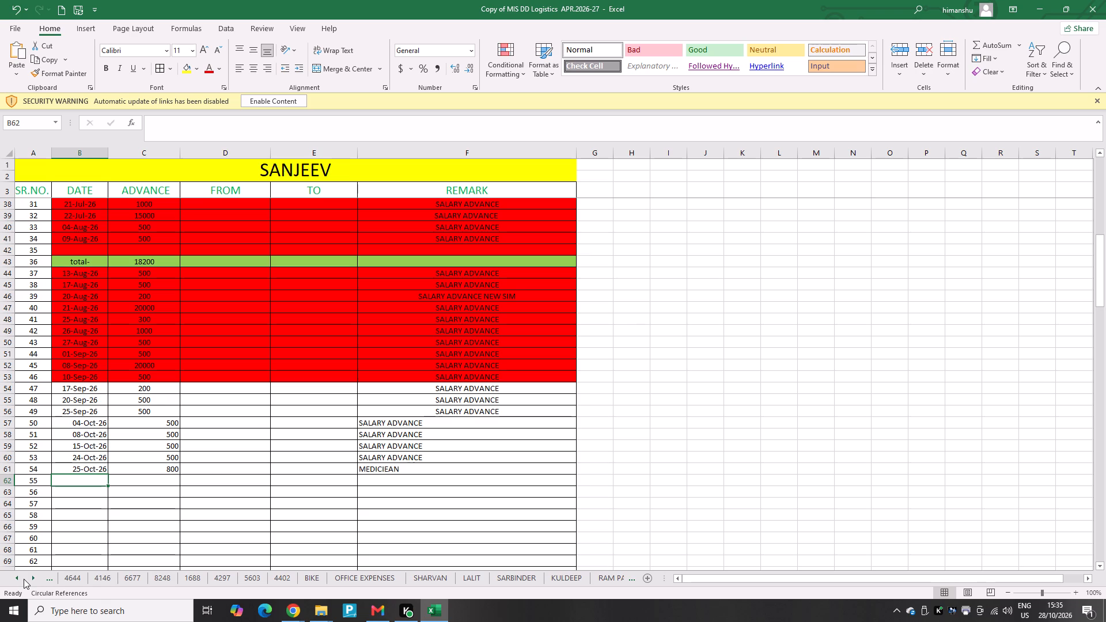
left_click(22, 578)
left_click(224, 580)
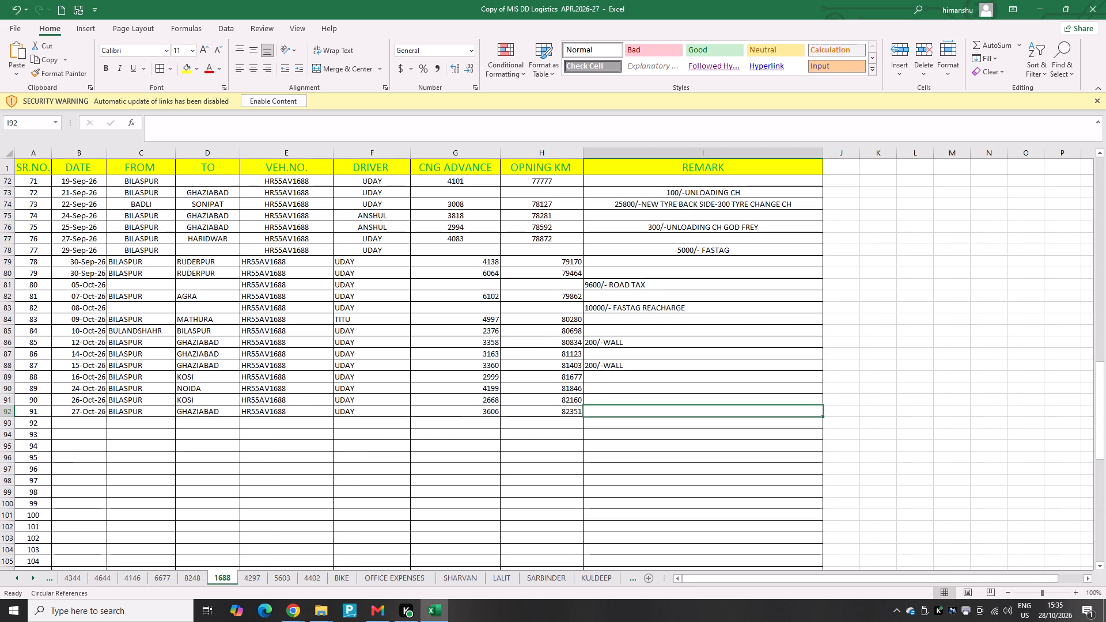
left_click(115, 419)
left_click(127, 412)
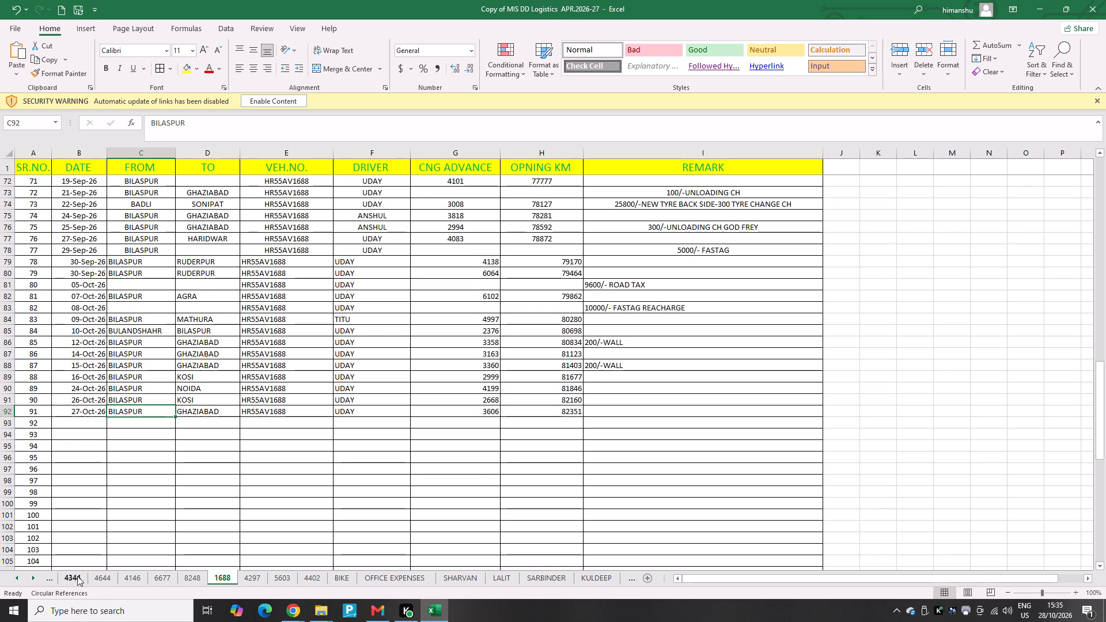
left_click(319, 575)
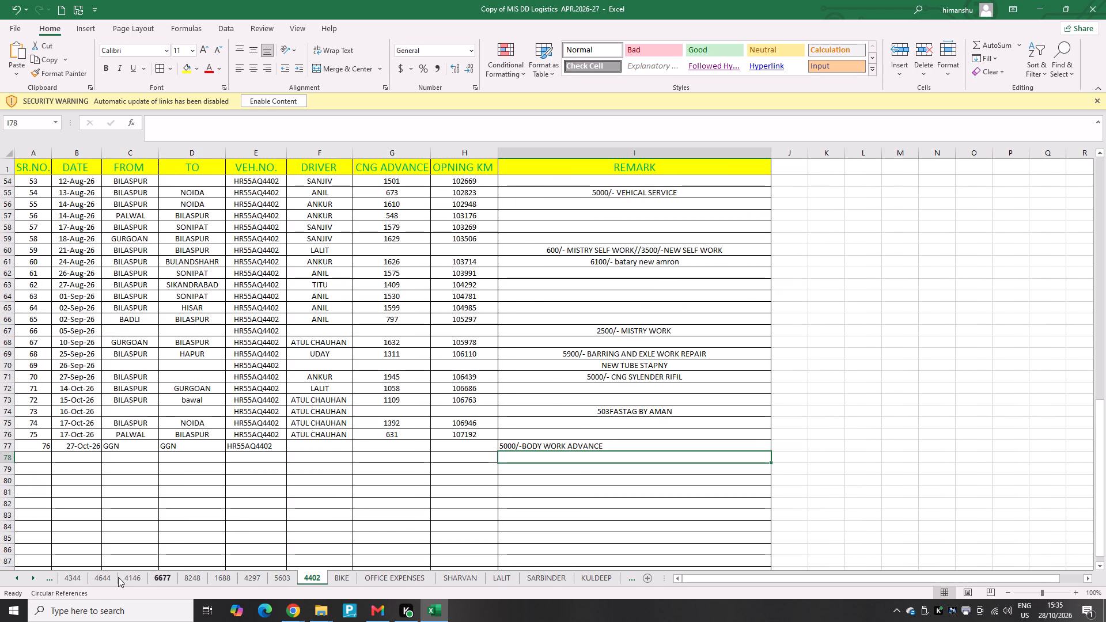
On the SANJEEV sheet, fill row 55 with date 27-Oct-26, advance 15000 and remark SALARY ADVANCE.
left_click(25, 582)
triple_click(33, 580)
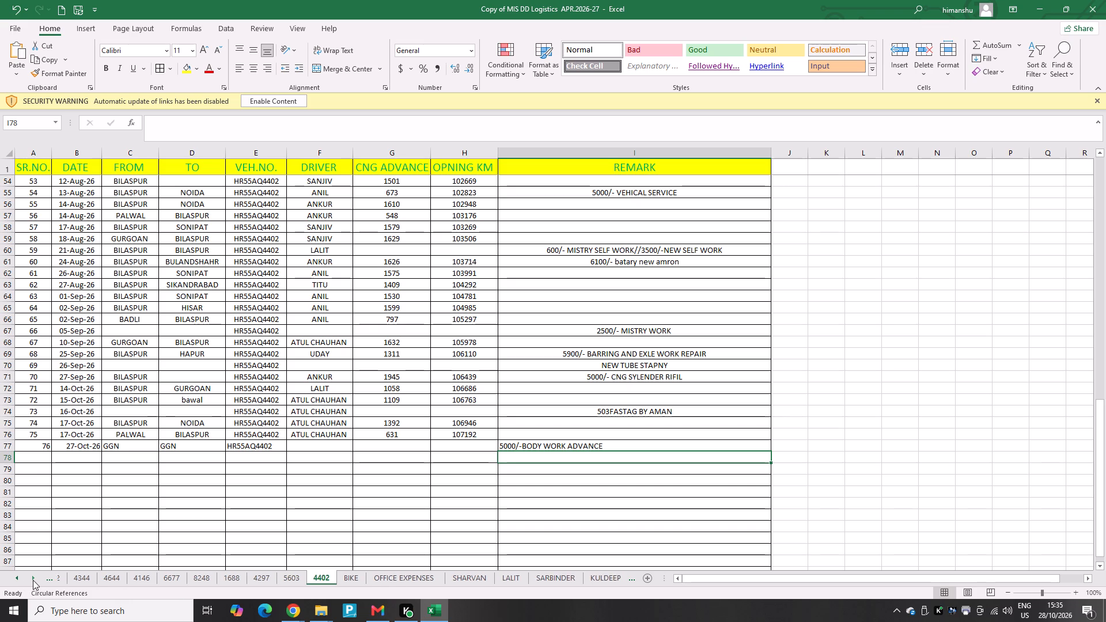
triple_click(33, 580)
triple_click(33, 580)
triple_click(33, 580)
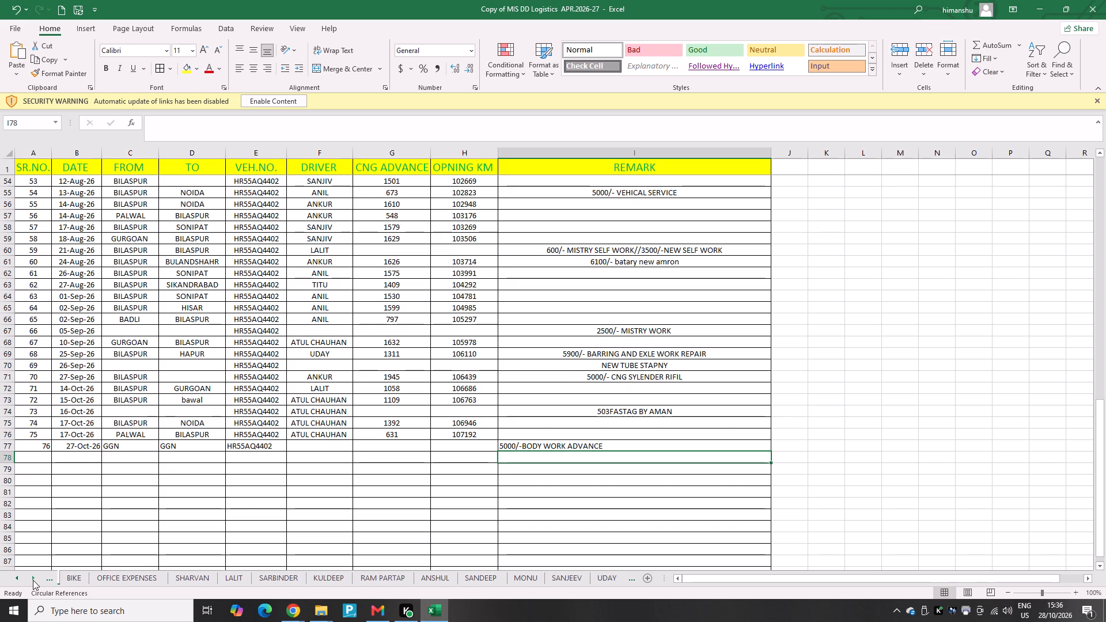
left_click(33, 580)
left_click(424, 580)
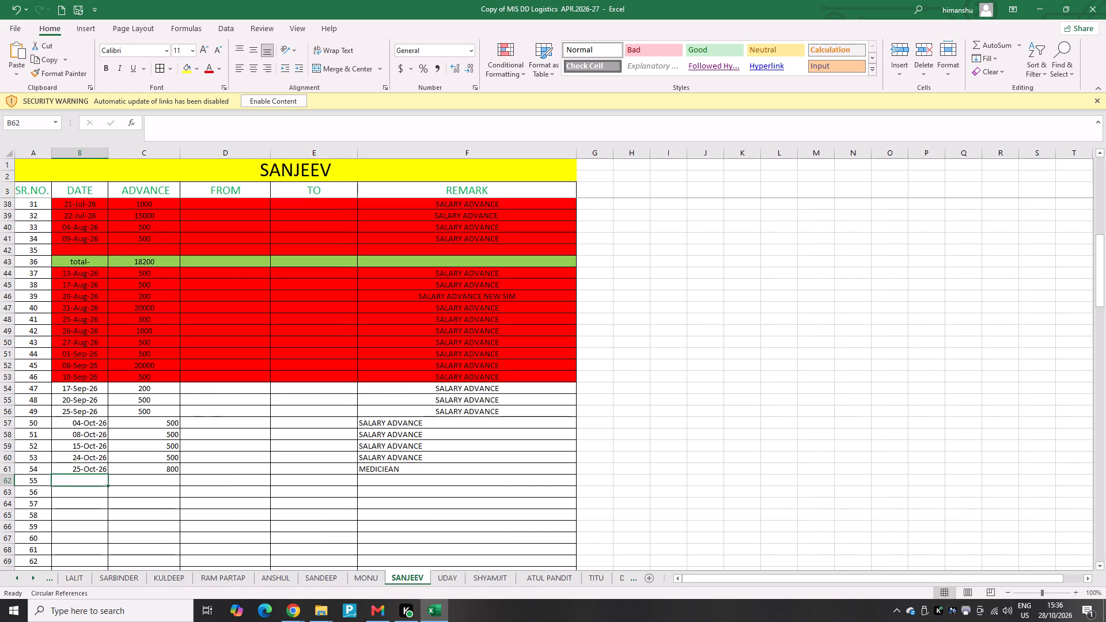
type("27-OCT")
type("-26")
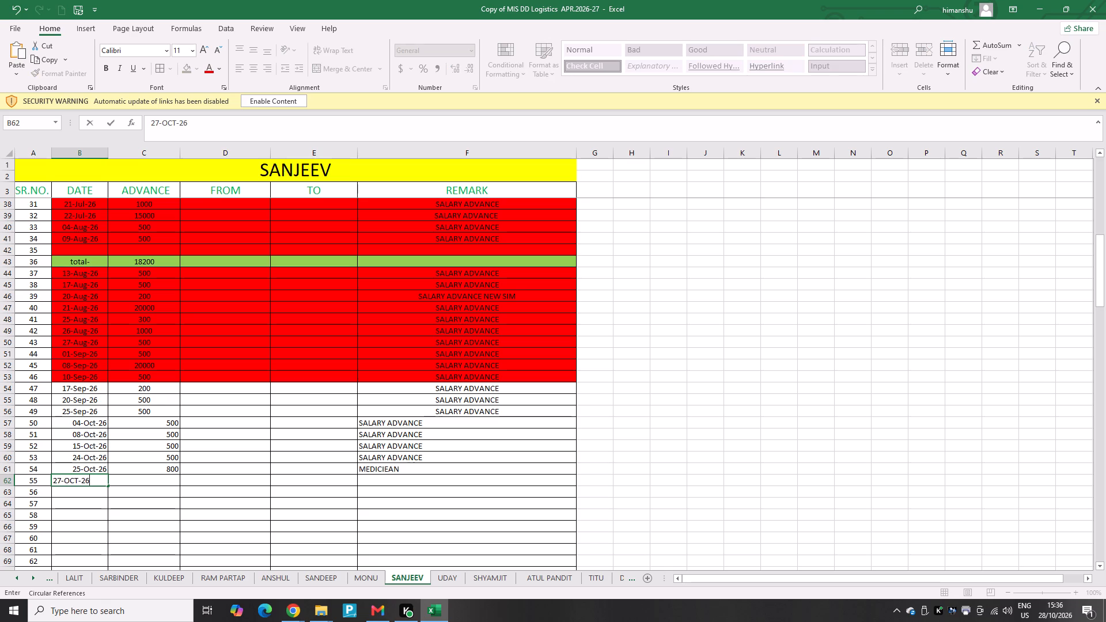
key("Right")
type("15000")
key("Right")
key("Right")
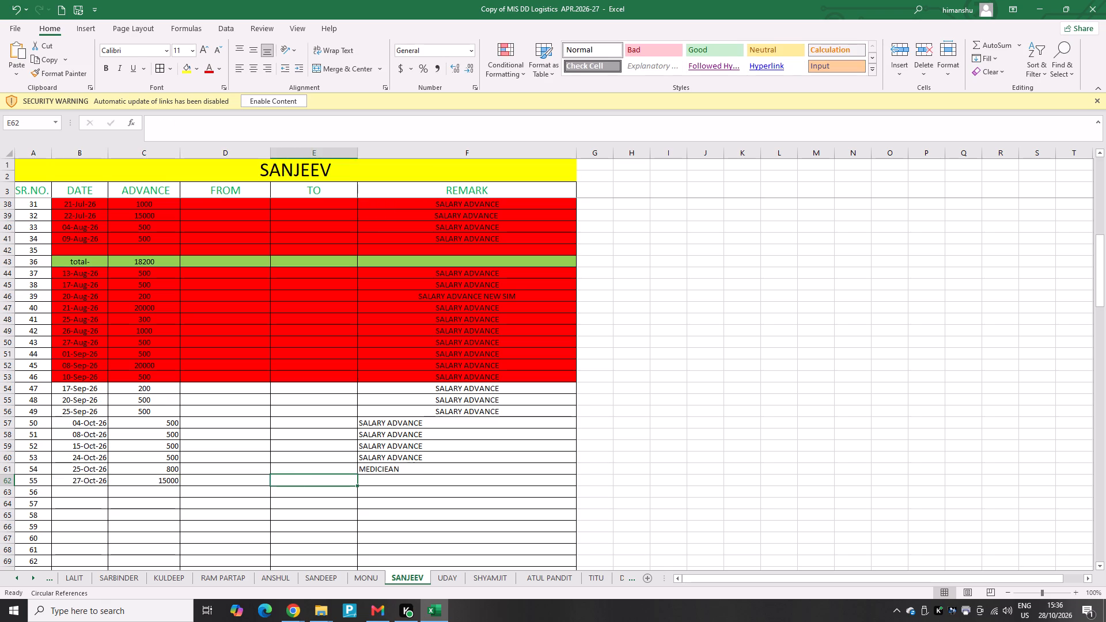
key("Right")
type("SALARY ADVANCE")
key("Return")
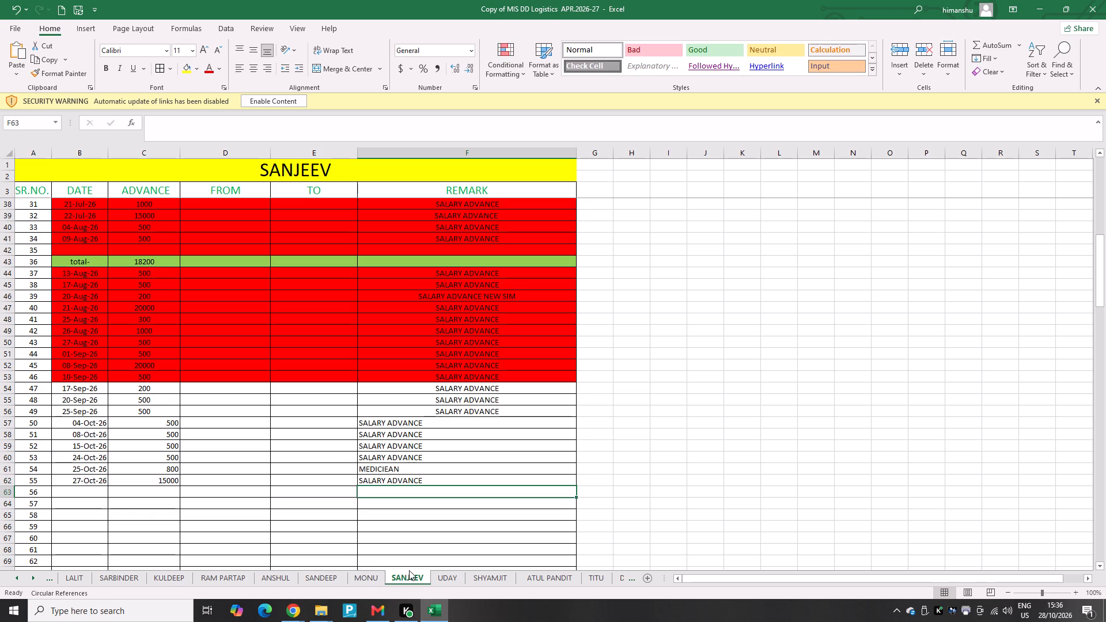
On the UDAY sheet, complete the 8000 row below entry 50 with serial number 51, date 27-Oct-26 and remark SALARY ADVANCE.
left_click(444, 579)
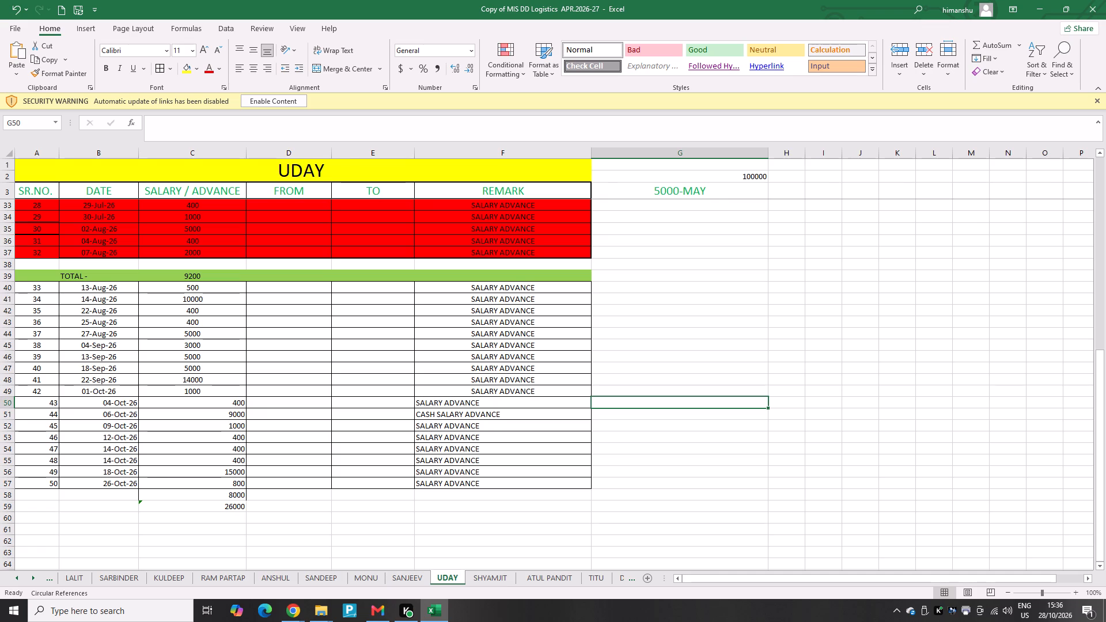
left_click(38, 496)
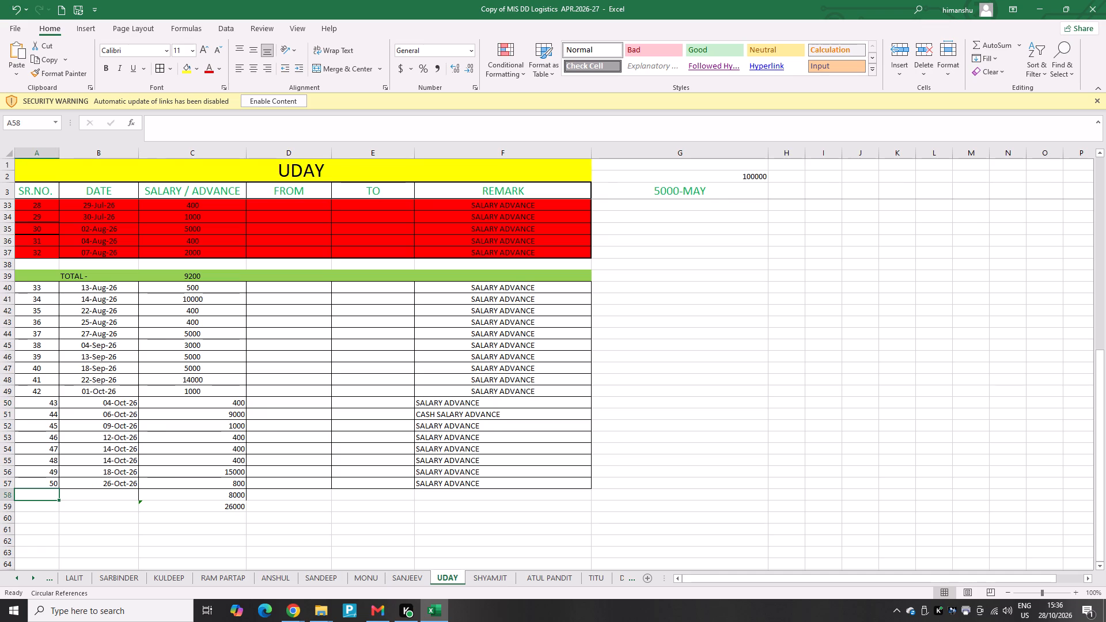
type("51")
key("Return")
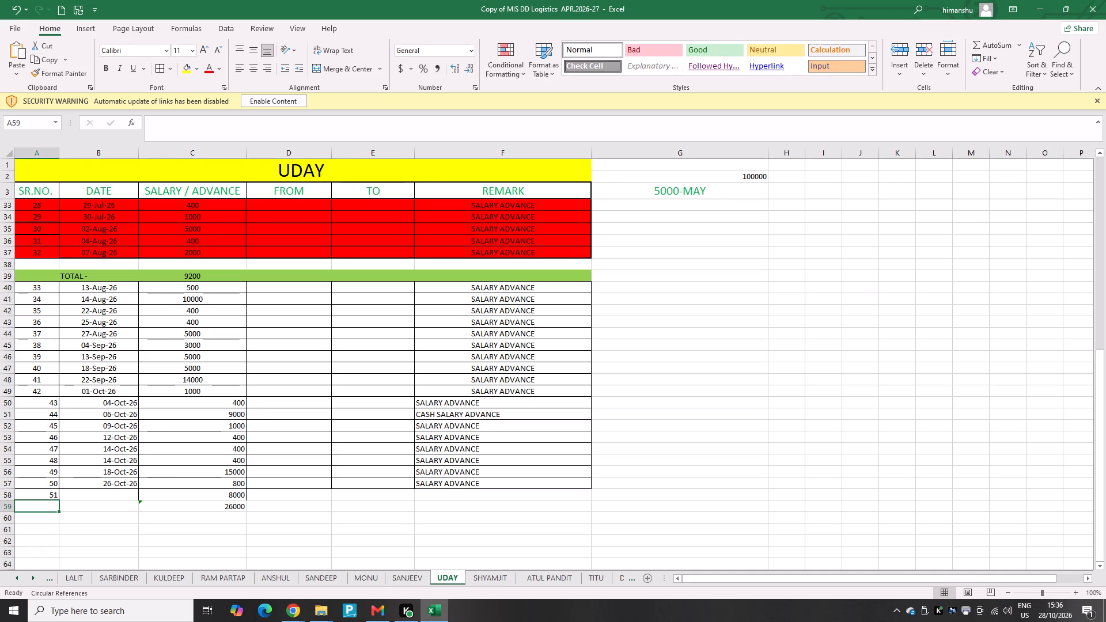
key("Up")
key("Right")
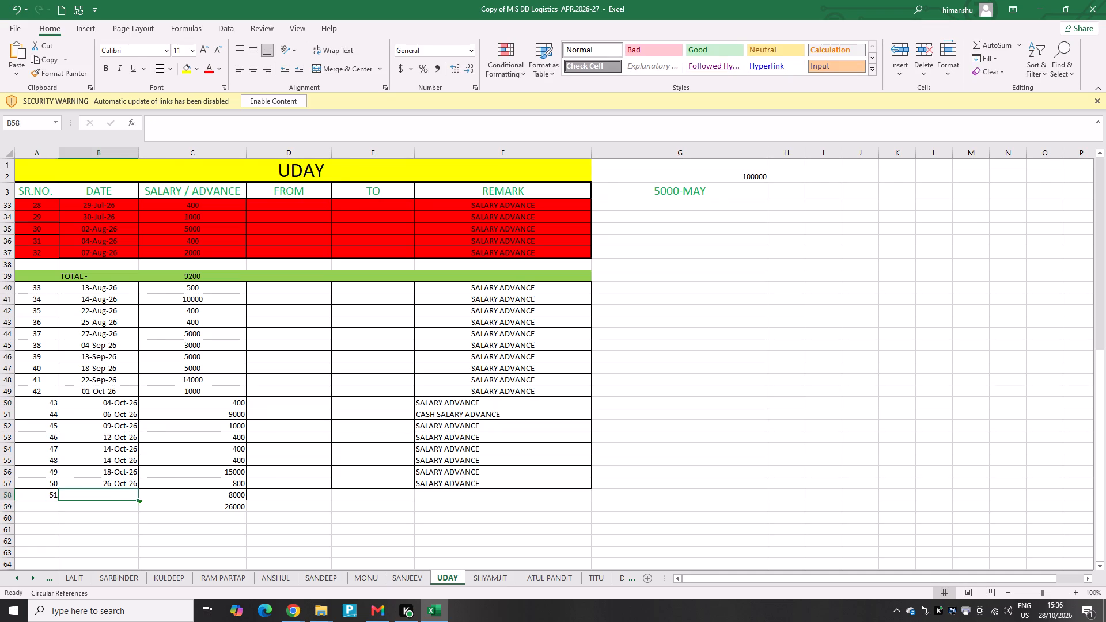
type("27")
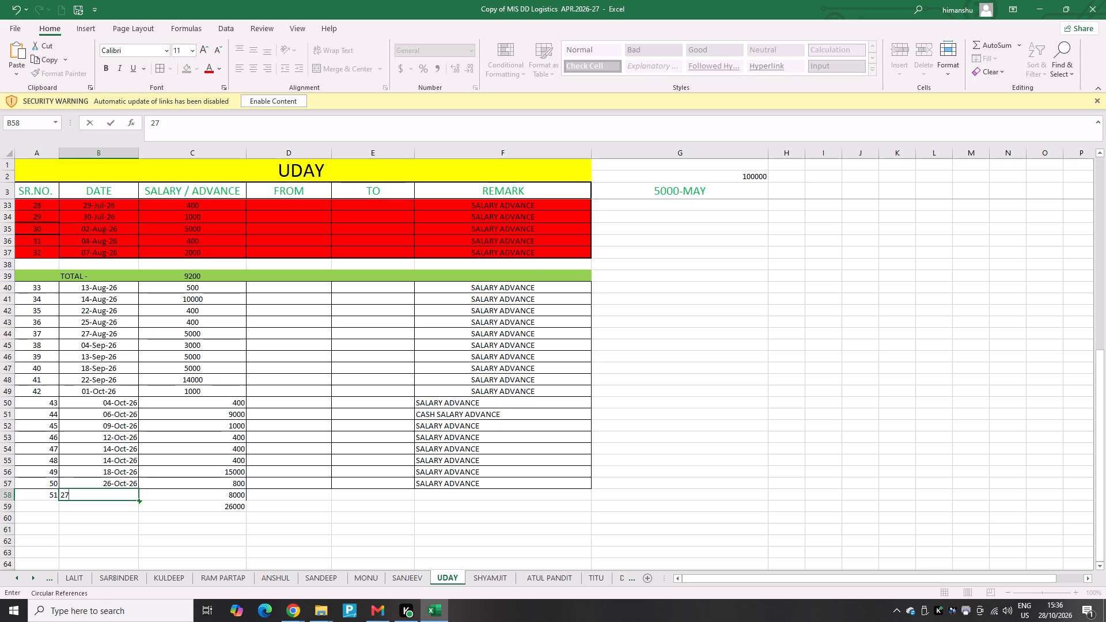
key("minus")
type("OCT-")
type("26")
key("Right")
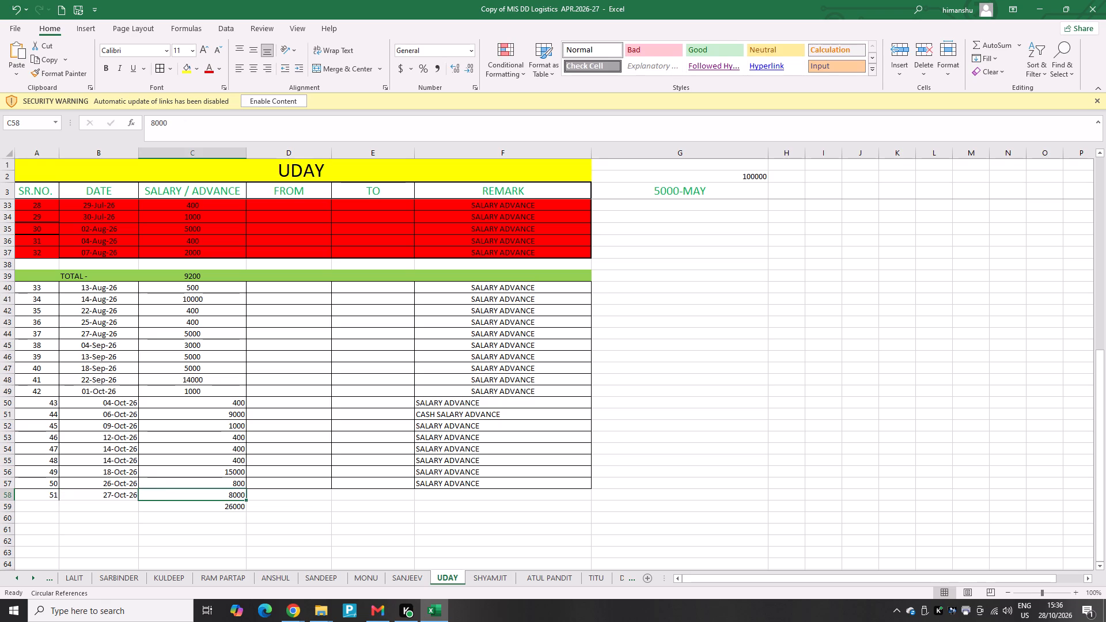
key("Right")
key("Right")
key("Right")
type("SALARY A")
key("Down")
Clear the total formula beneath the last salary/advance amount on the UDAY sheet.
key("Left")
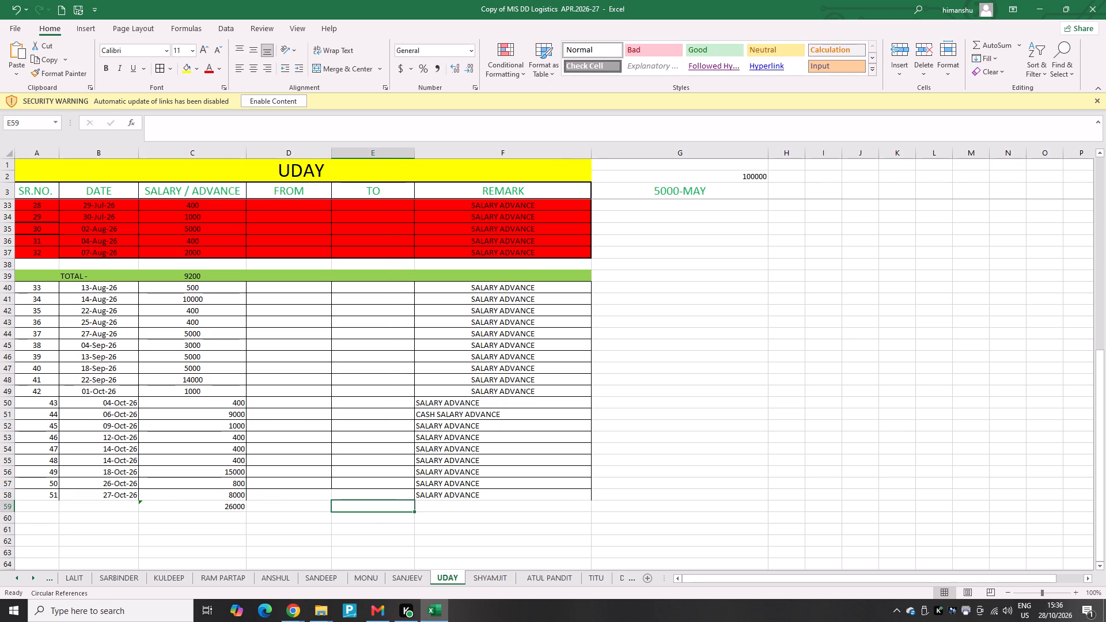
key("Left")
key("Left")
key("BackSpace")
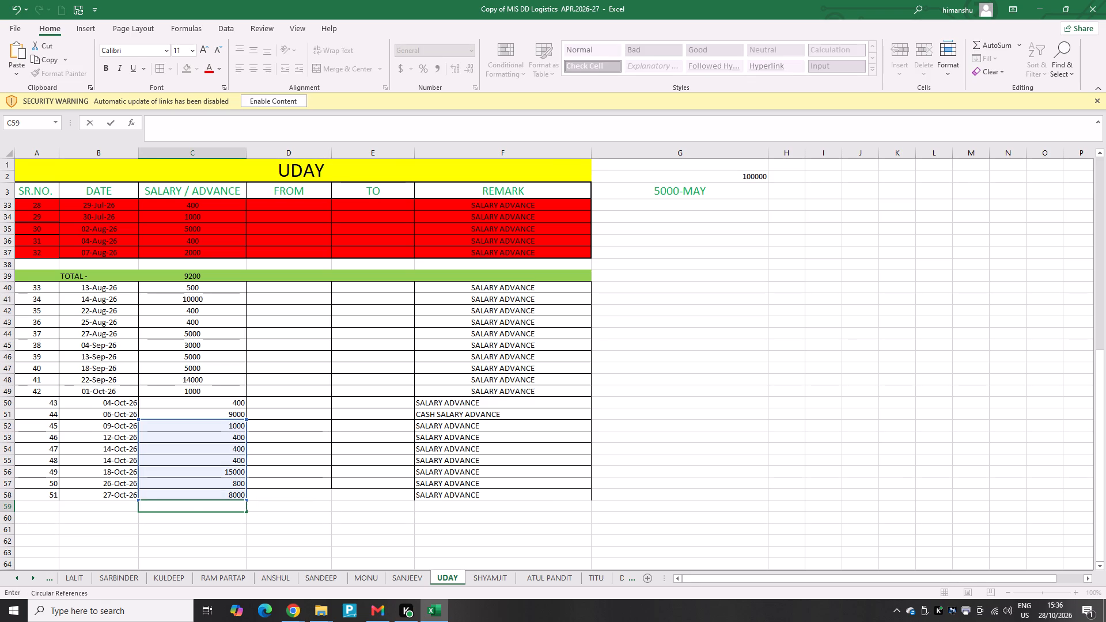
key("Return")
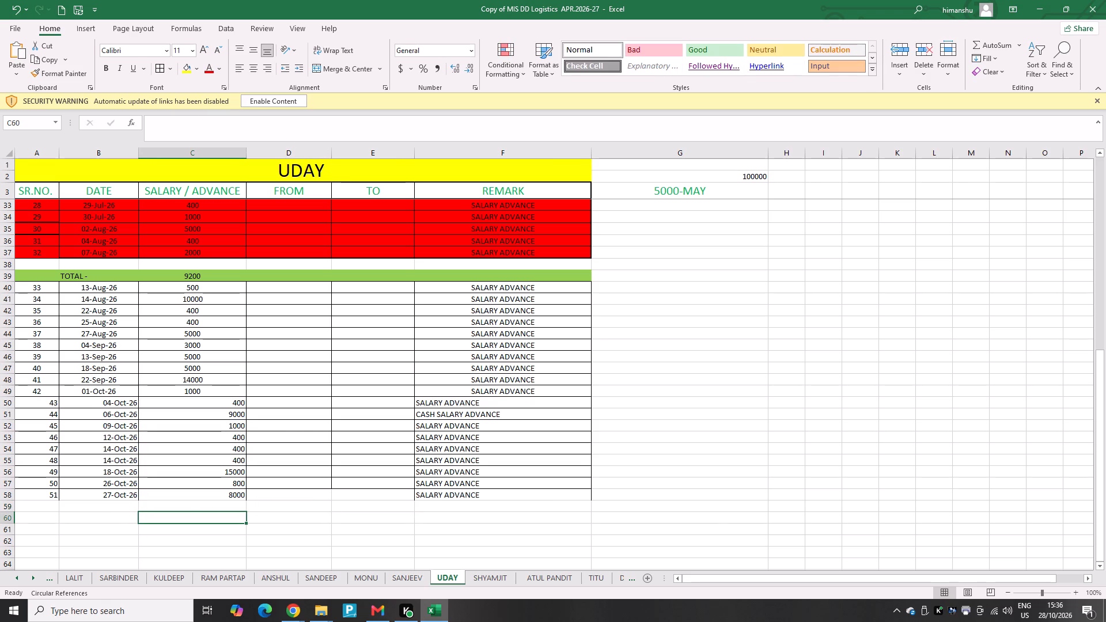
On the HIMASNHU sheet, fill entry 15 with date 27-Oct-26, salary/advance 5000 and remark SALARY ADVANCE.
left_click(36, 577)
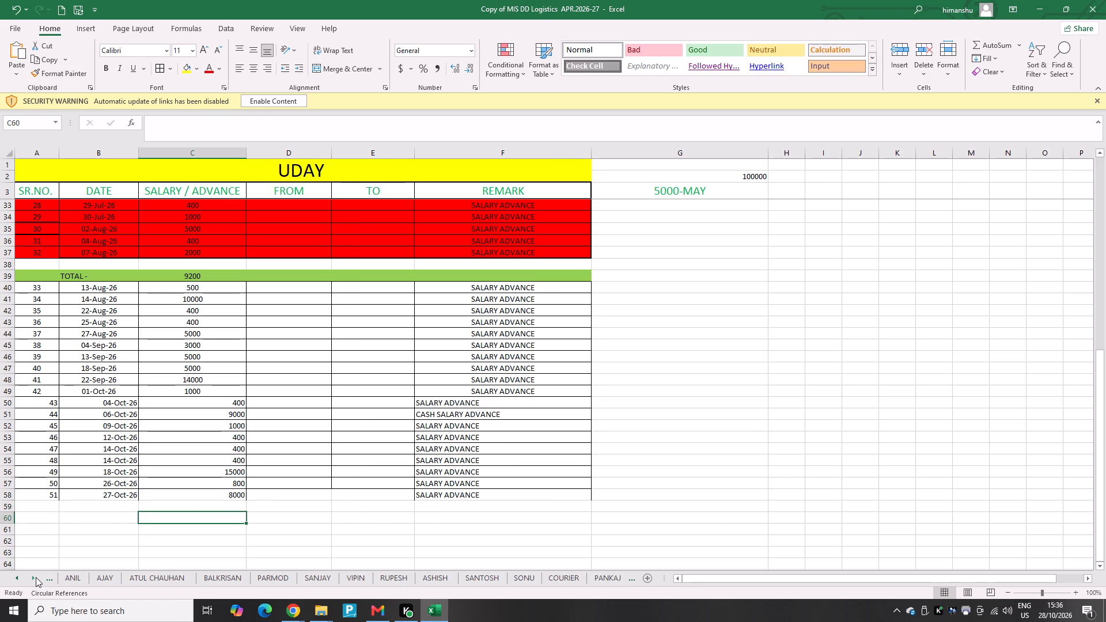
left_click(506, 587)
left_click(506, 579)
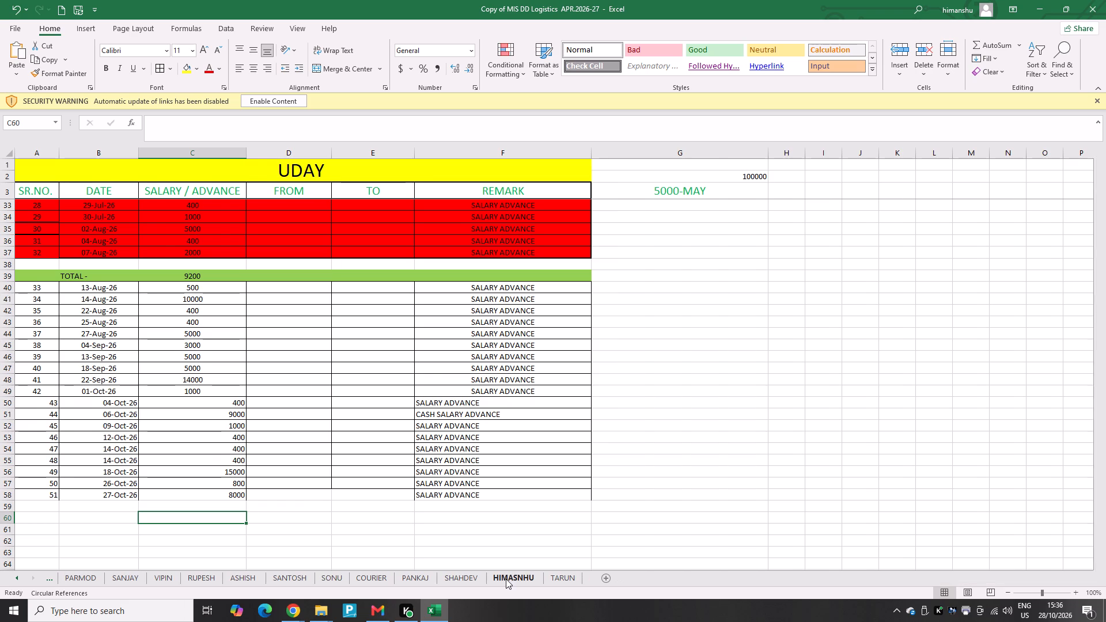
left_click(95, 387)
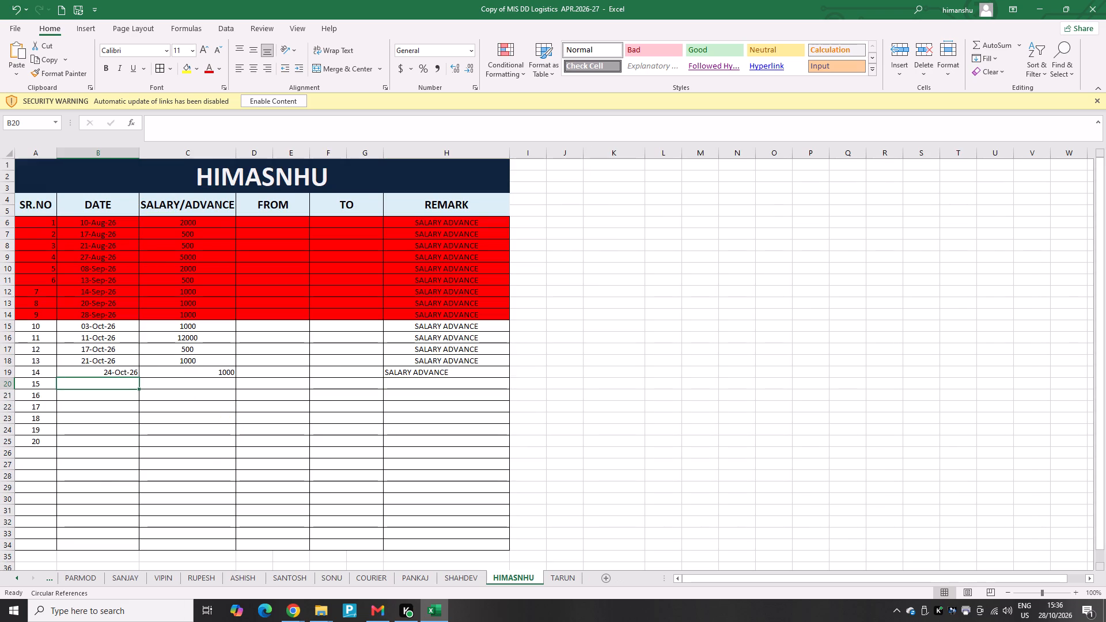
type("27-OCT-26")
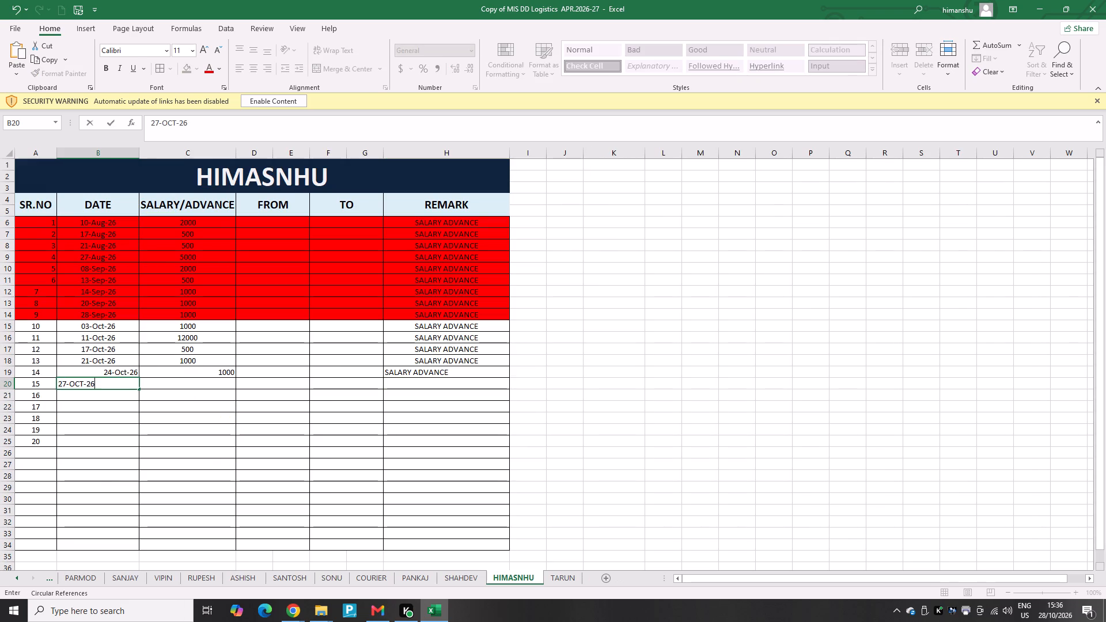
key("Right")
type("500")
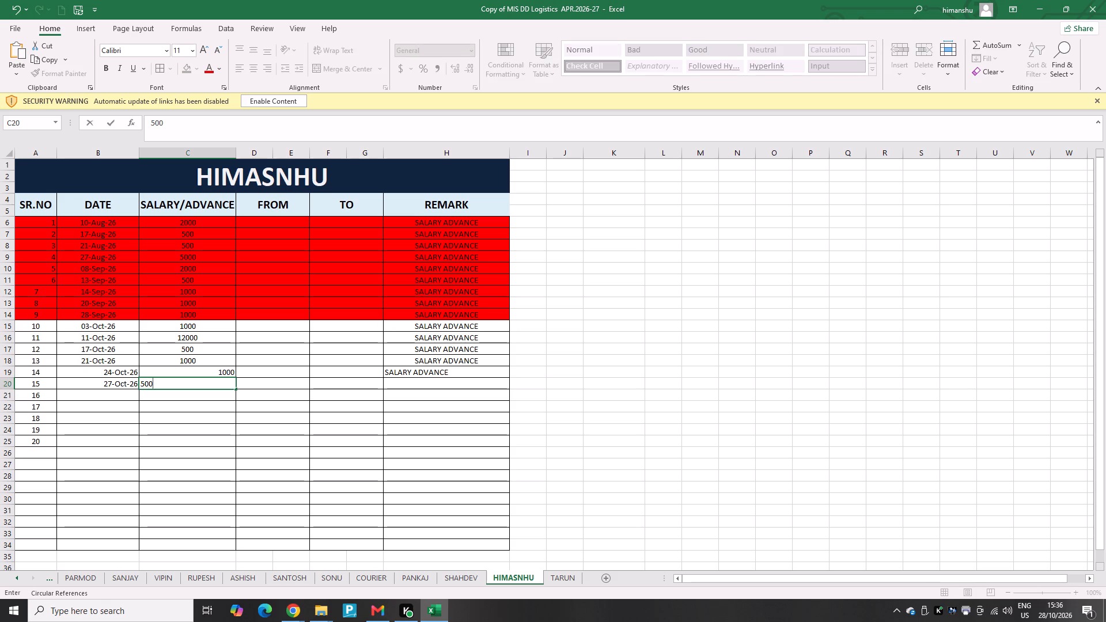
key("0")
key("Right")
key("Right")
key("Right")
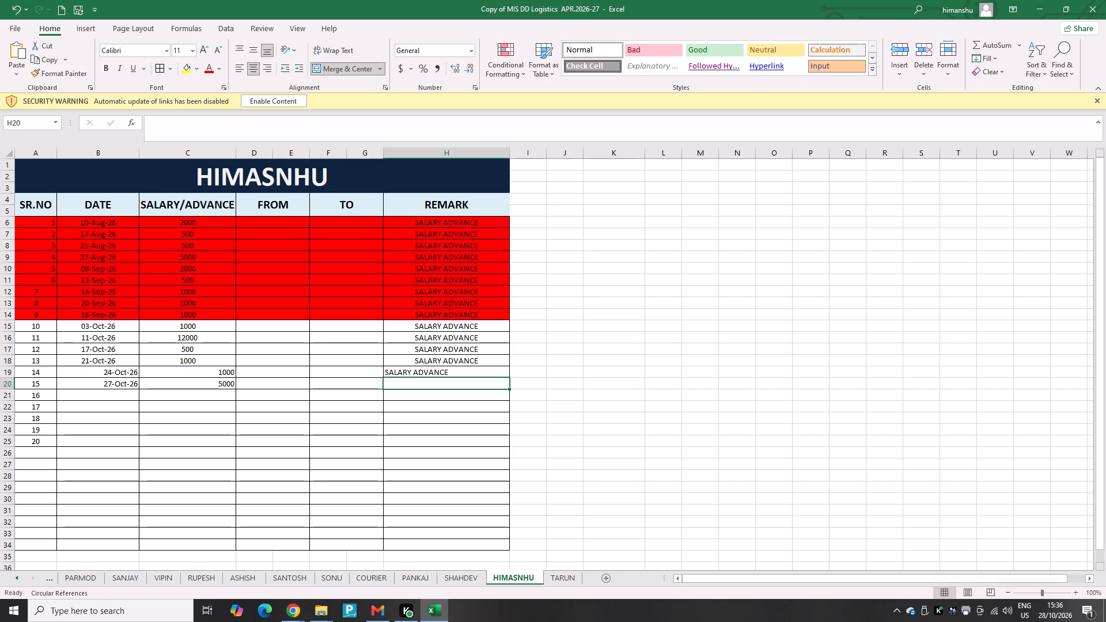
type("SALARYA D")
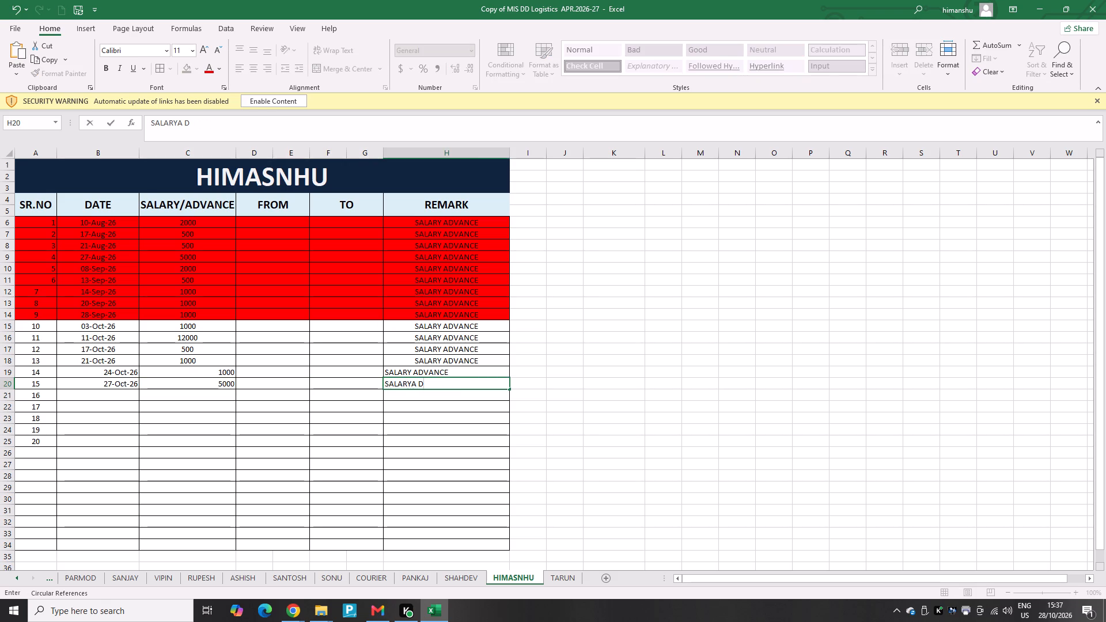
key("BackSpace")
key("BackSpace")
key("BackSpace")
key("space")
type("ADV")
key("Return")
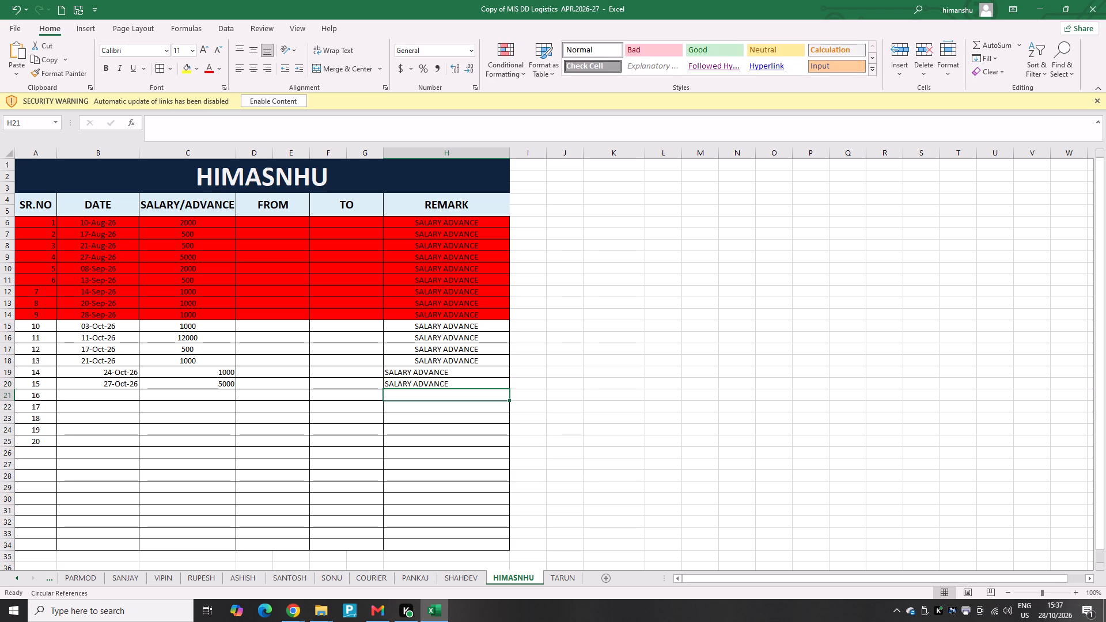
left_click(13, 581)
left_click(13, 581)
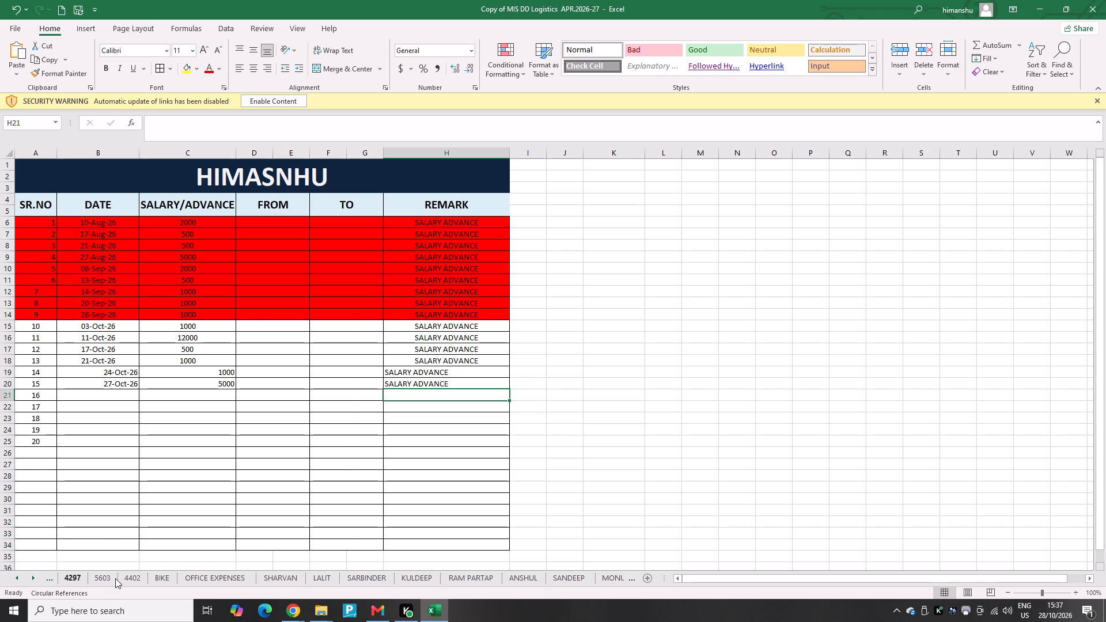
left_click(173, 578)
left_click(71, 469)
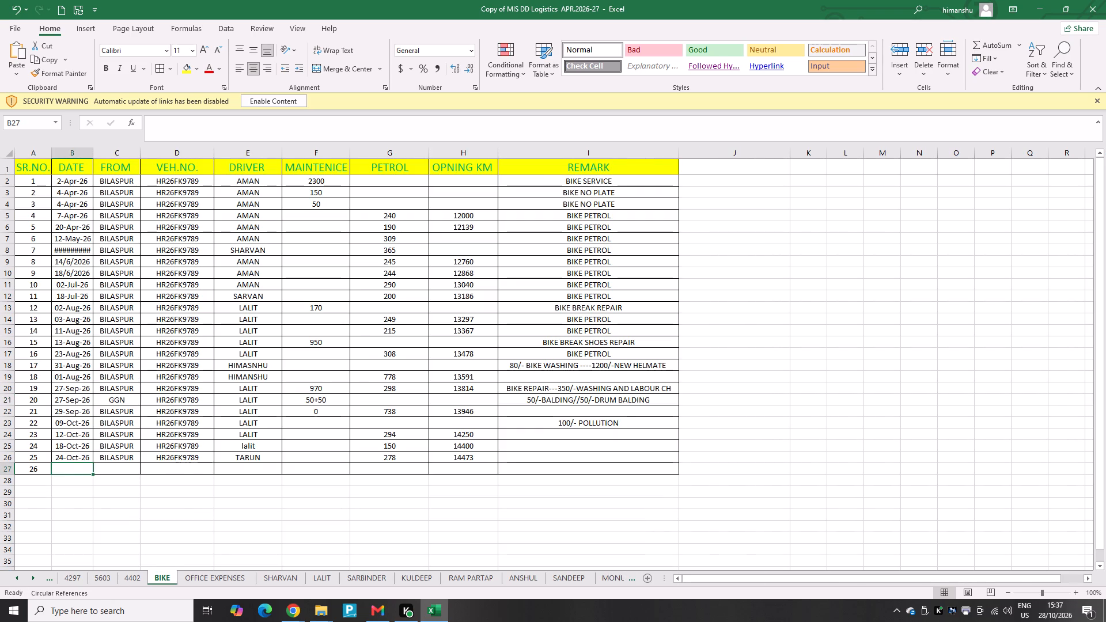
type("27-OCT")
key("minus")
type("26")
key("Right")
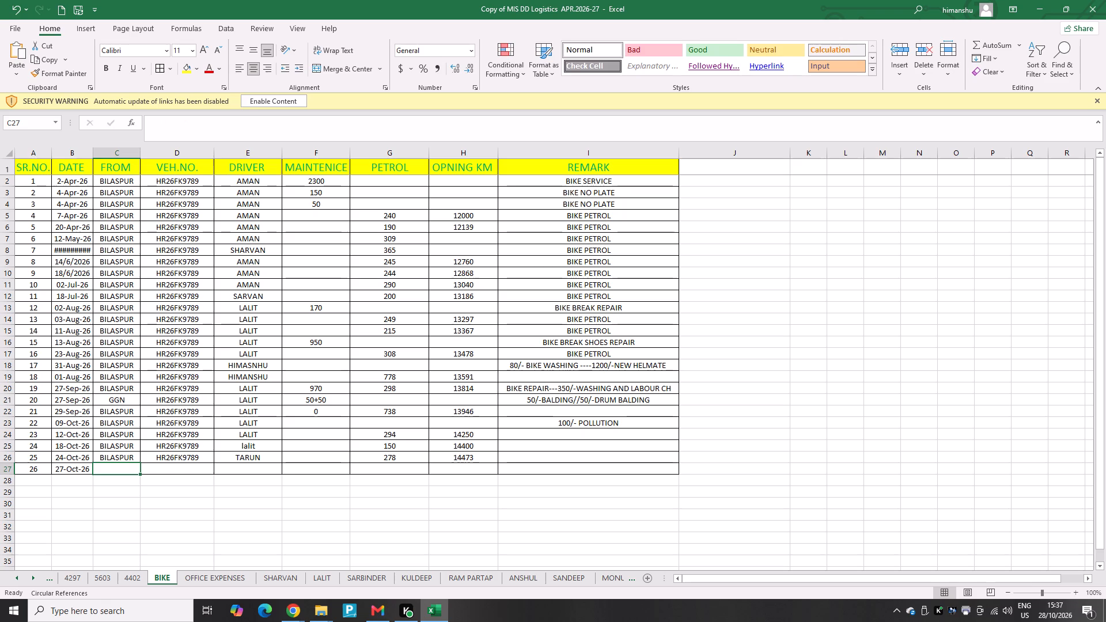
type("BIL")
key("Right")
key("h")
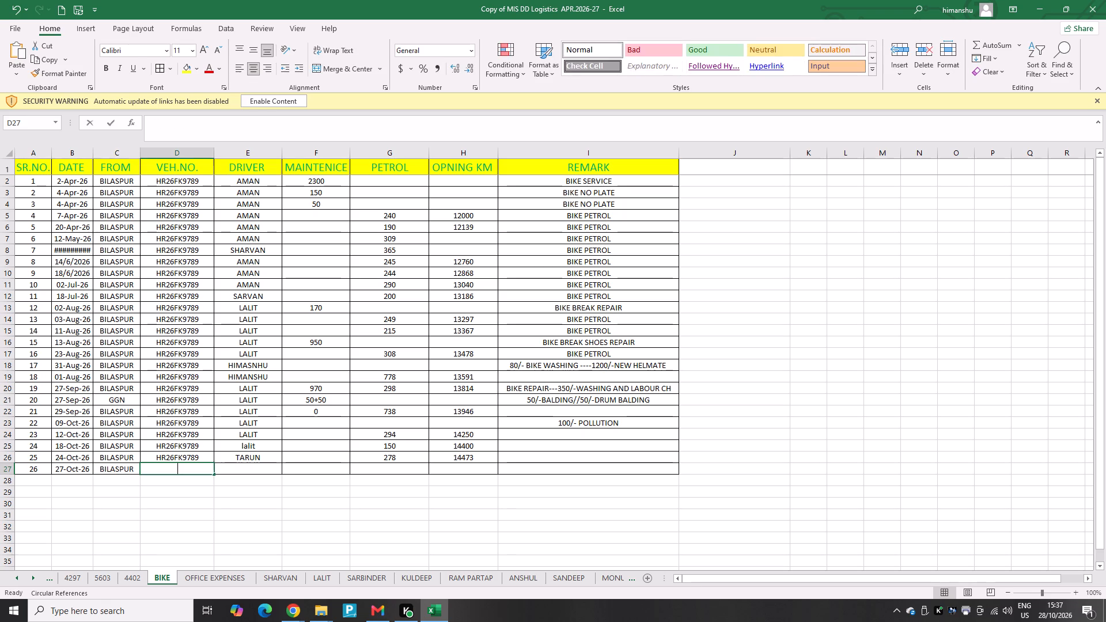
key("Right")
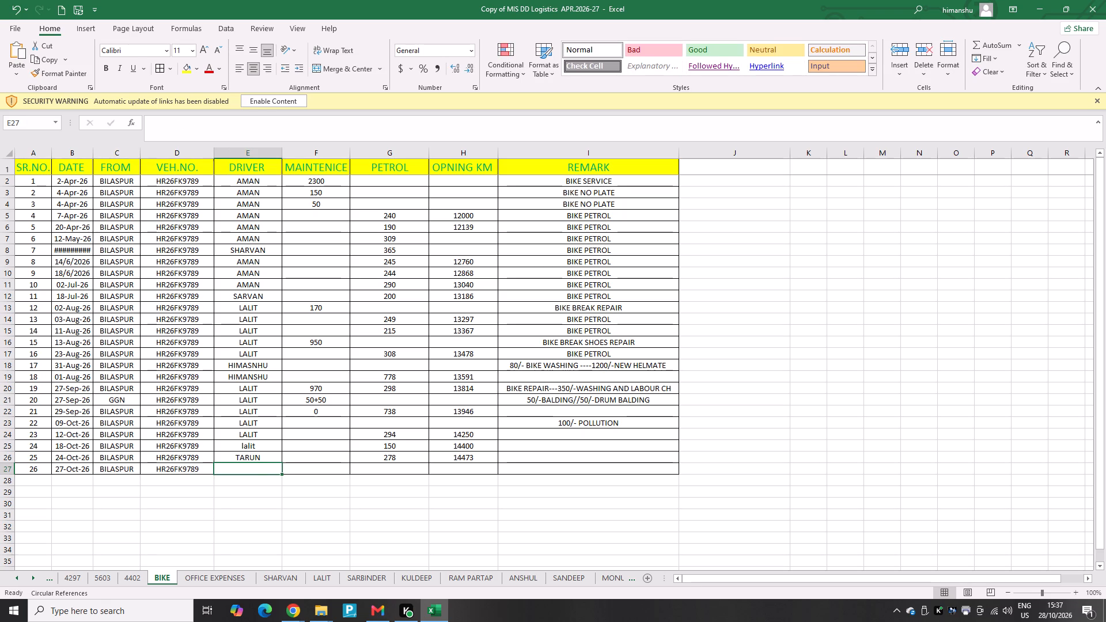
Complete BIKE entry 26 with driver LALIT, petrol 315 and opening km 14568.
type("LAL")
key("Right")
key("Right")
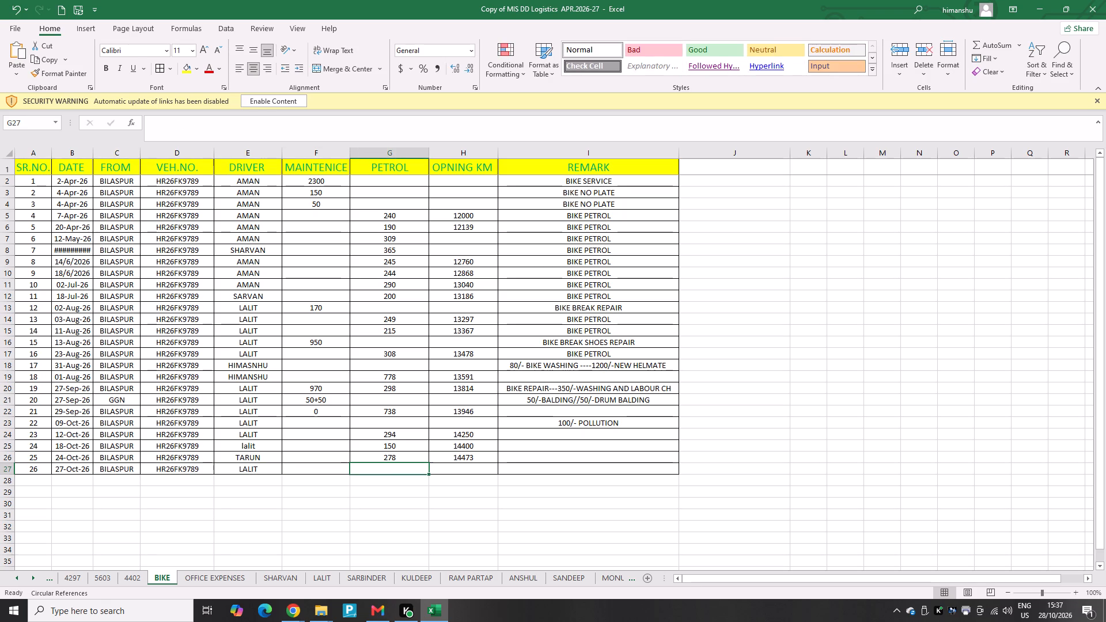
type("315")
key("Right")
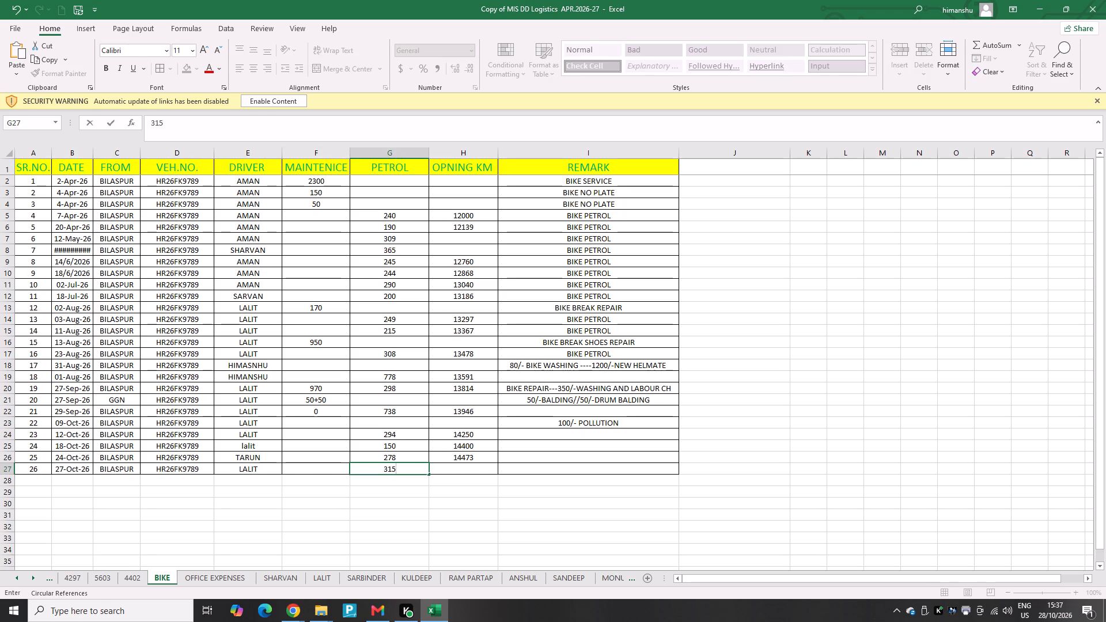
type("14568")
key("Right")
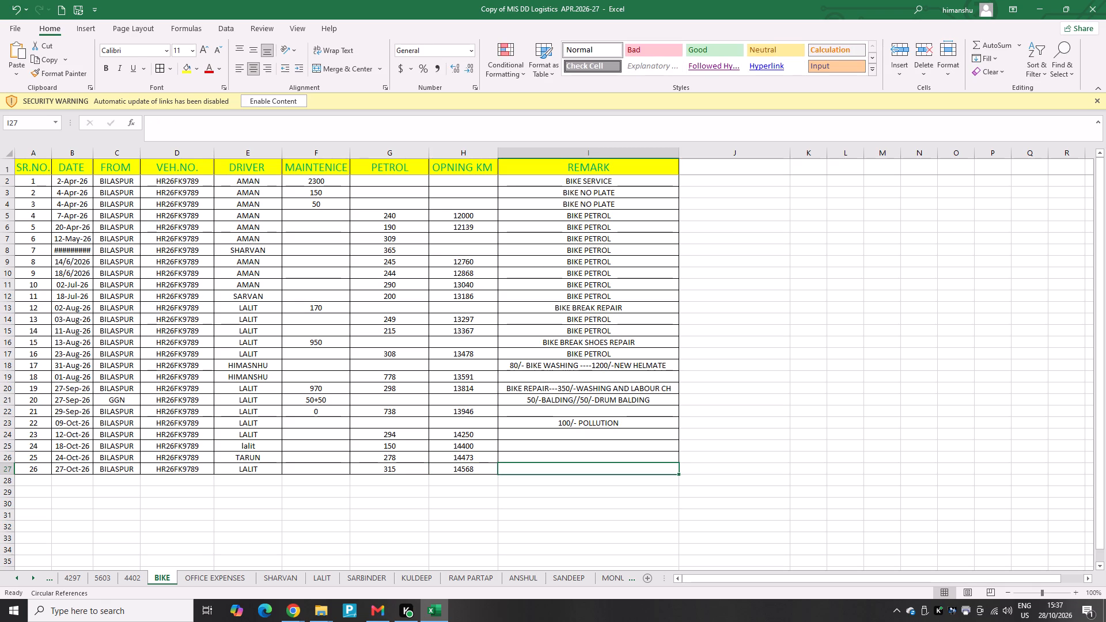
On the ANKUR sheet, fill row 77 with date 27-Oct-26, salary/advance 500 and remark SALARY ADVANCE.
left_click(33, 577)
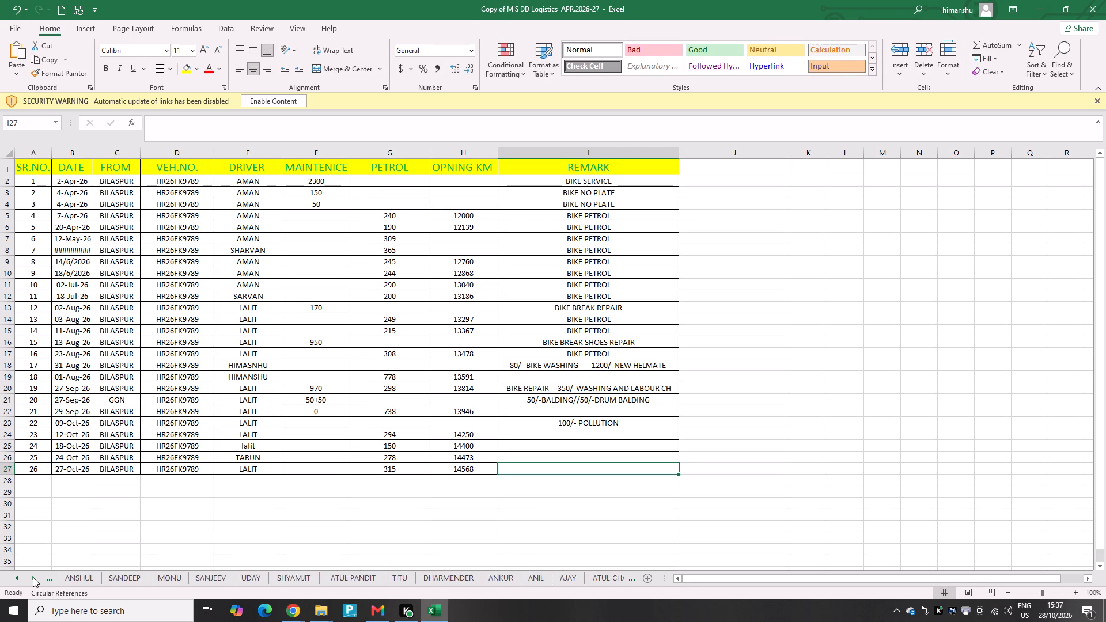
left_click(33, 577)
left_click(33, 577)
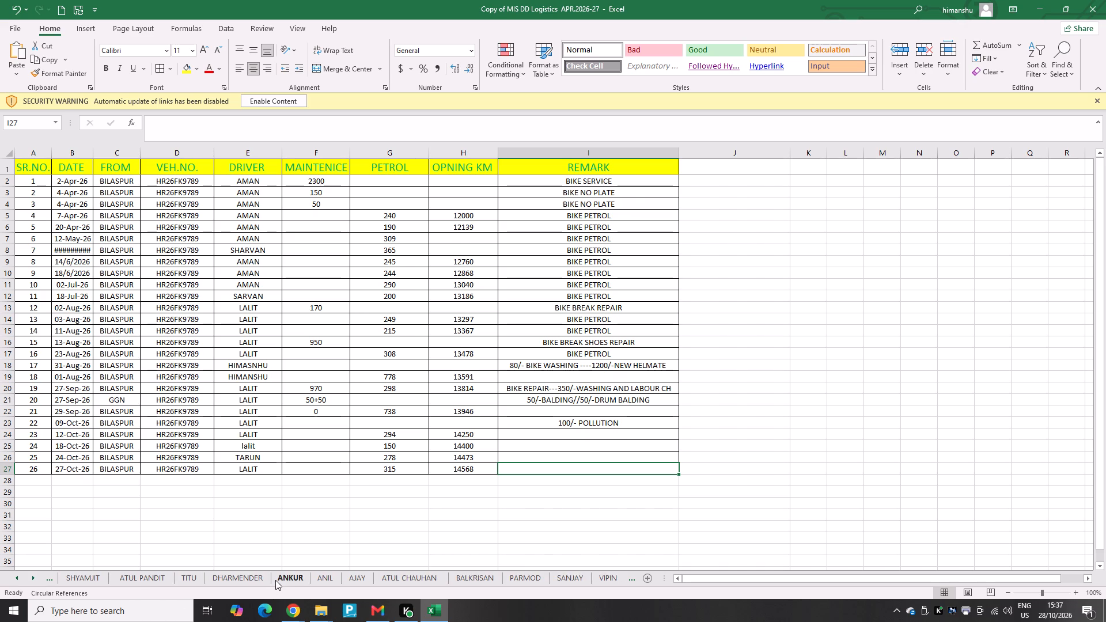
left_click(275, 580)
left_click(36, 412)
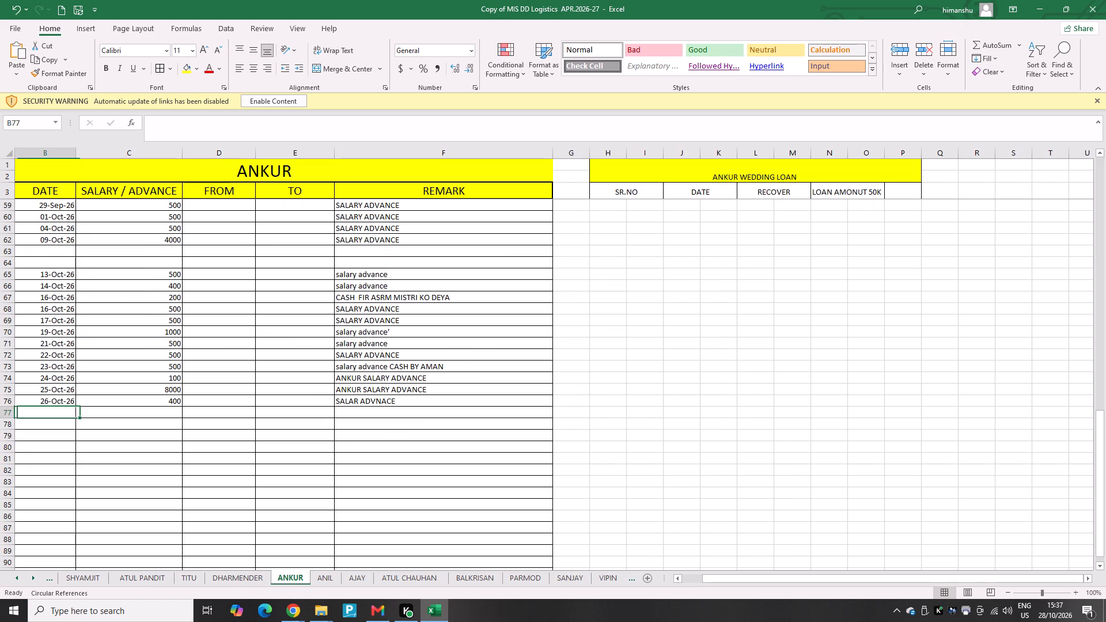
type("27-OCT-26")
key("Right")
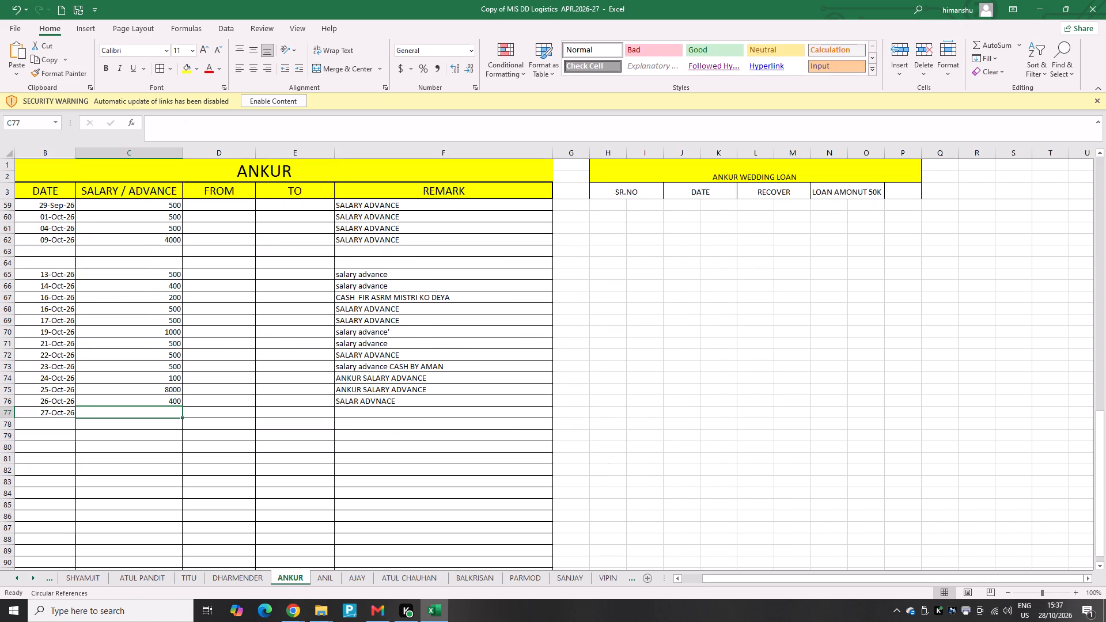
type("500")
key("Right")
key("Right")
key("Right")
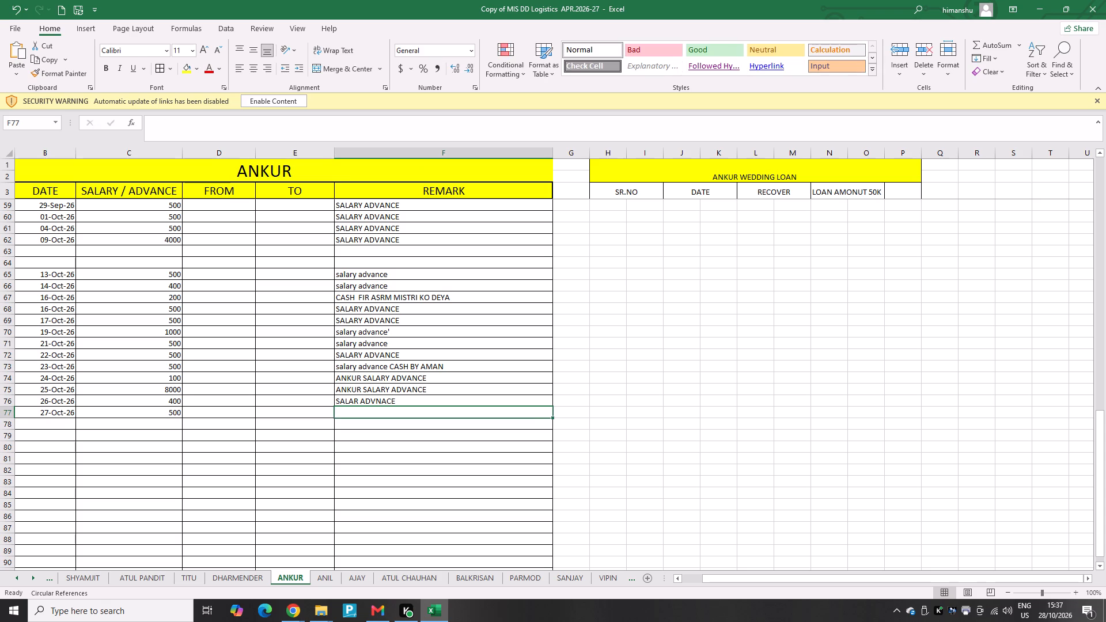
type("SALRY")
key("space")
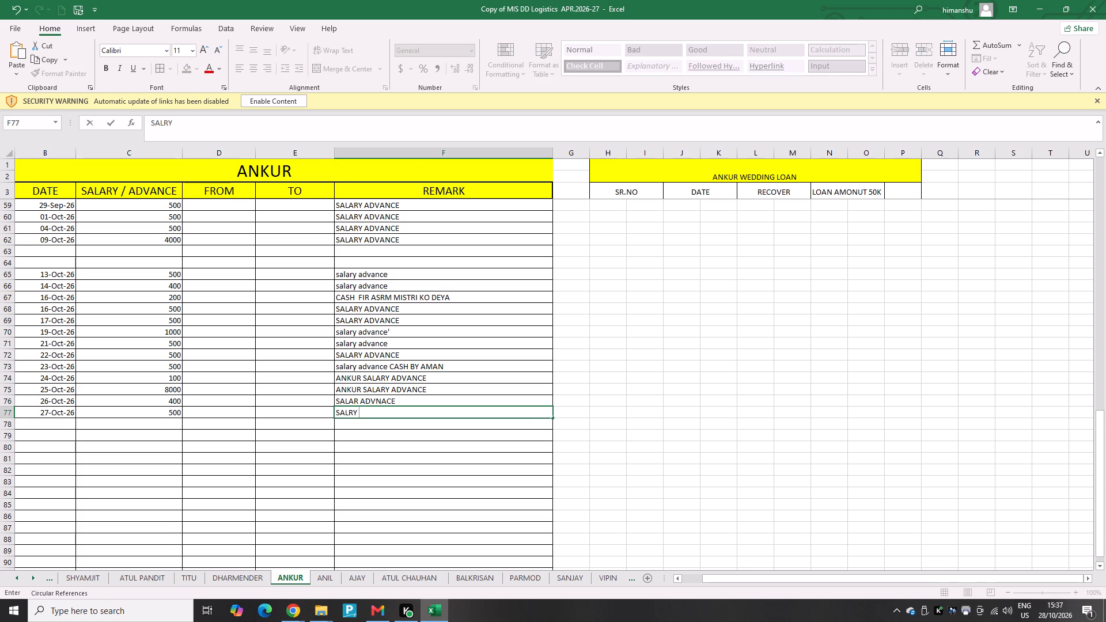
key("BackSpace")
key("BackSpace")
key("BackSpace")
type("ARY ADVANCE")
key("Return")
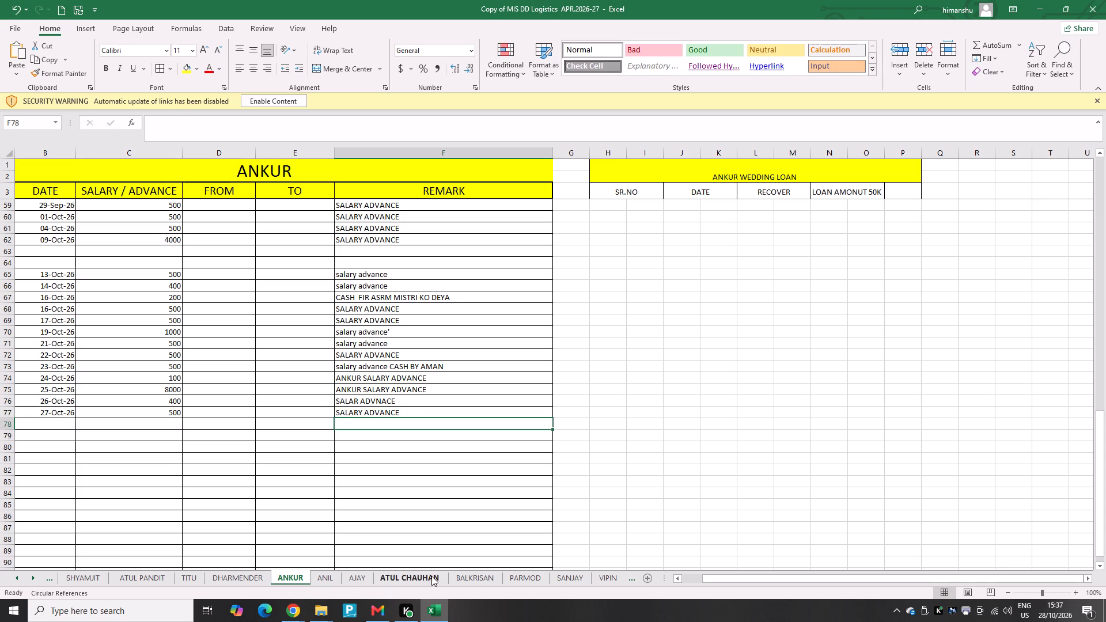
left_click(150, 577)
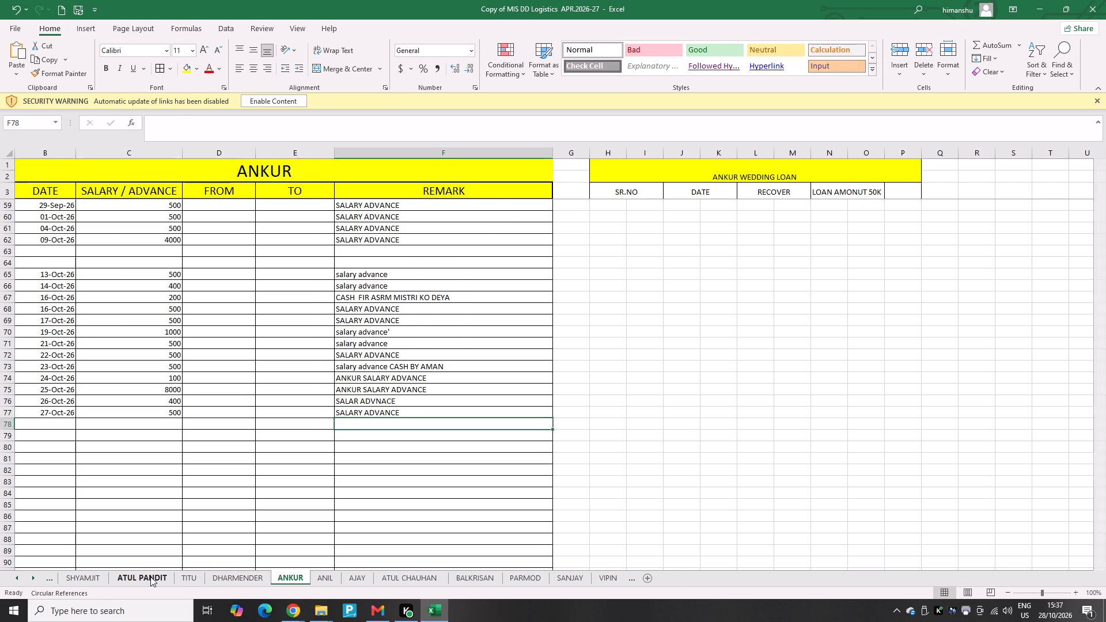
left_click(72, 356)
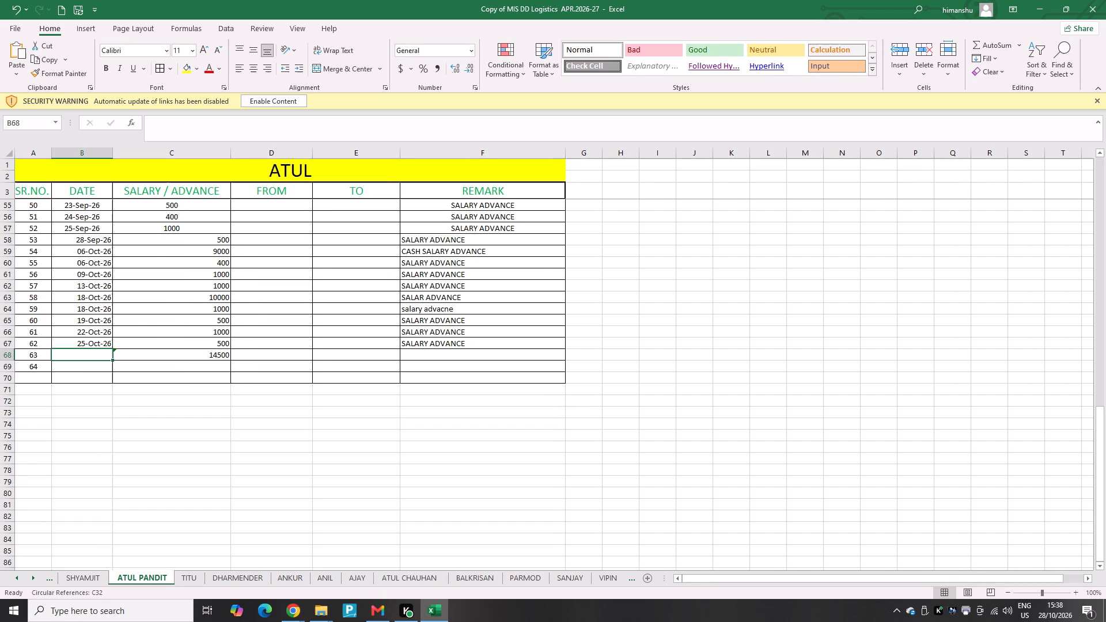
type("27-O")
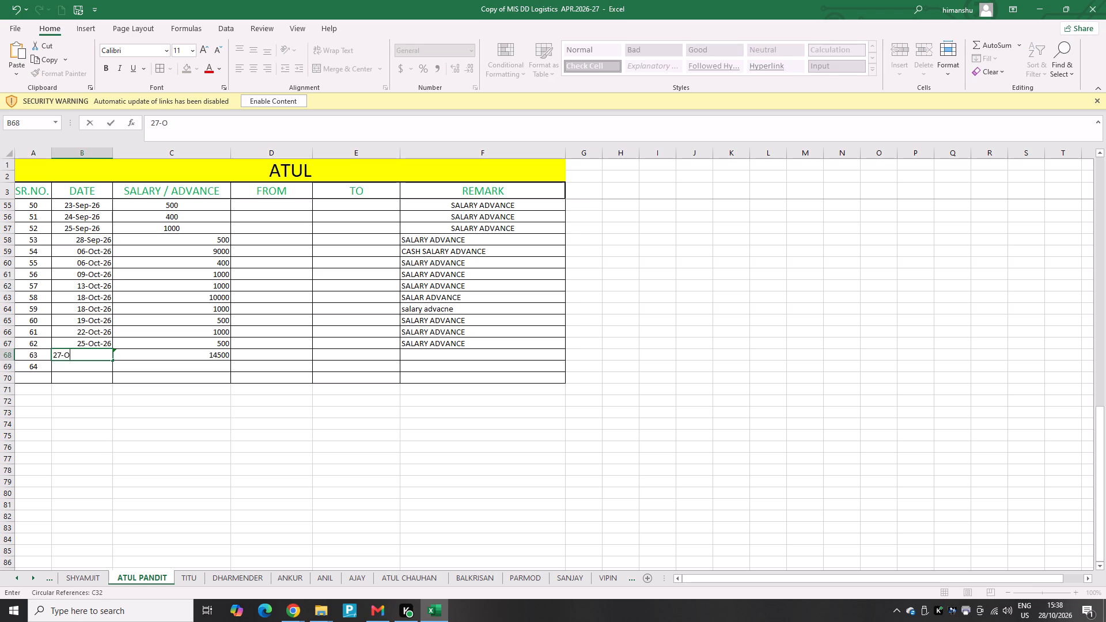
type("CT-26")
key("Right")
type("15000")
key("Right")
key("Right")
key("Right")
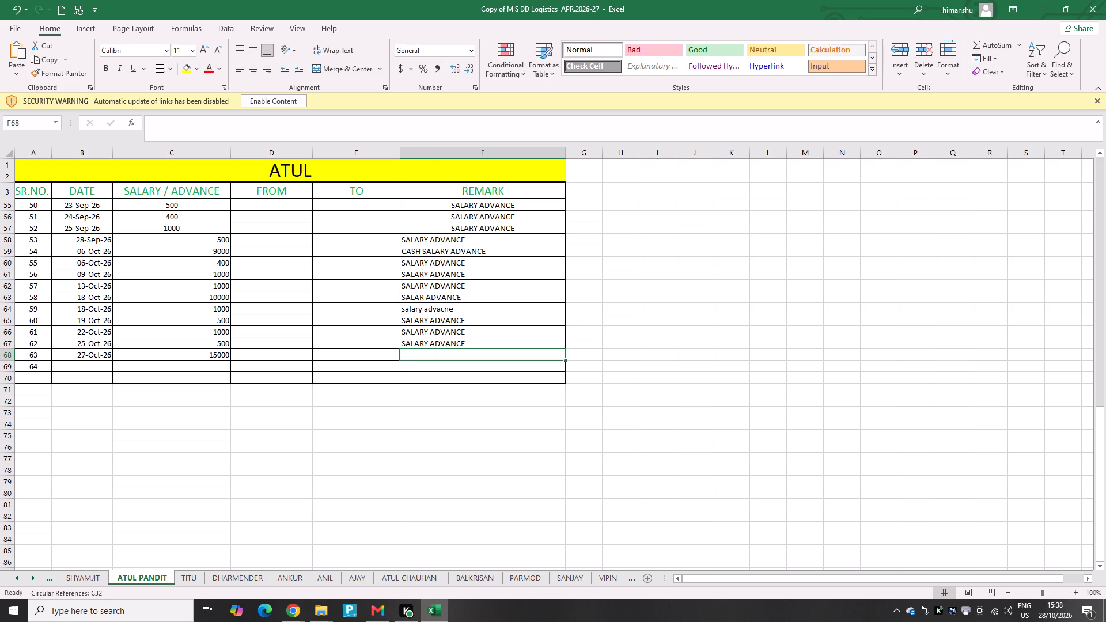
type("SALARY ADVANCE")
key("Return")
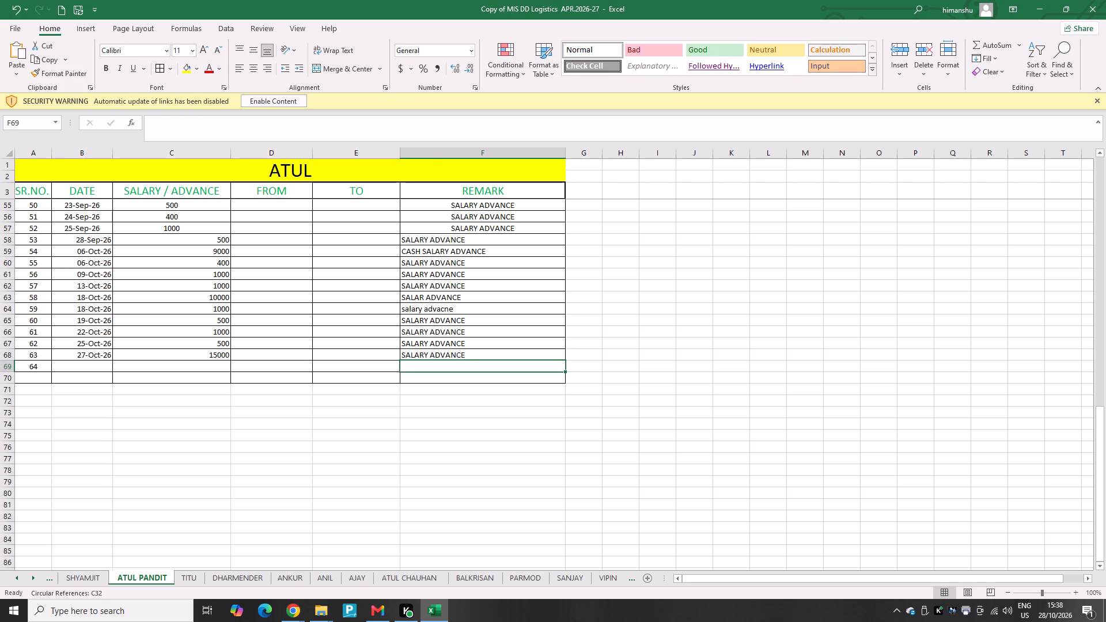
On the 4344 vehicle sheet, fill entry 90 with date 28-Oct-26 and from BILASPUR.
left_click(16, 580)
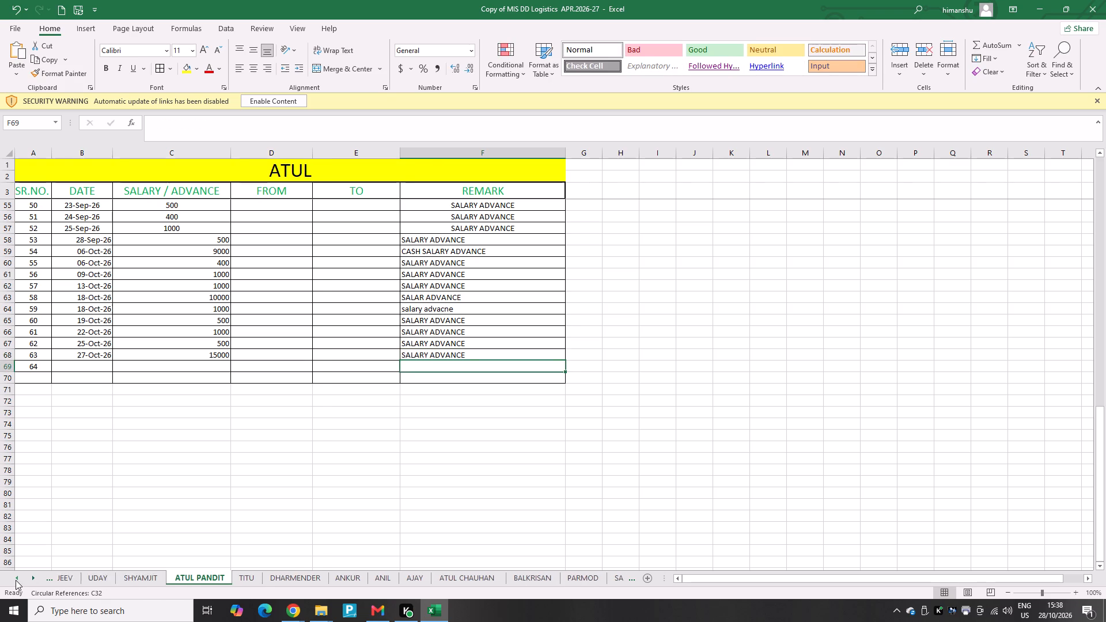
left_click(16, 580)
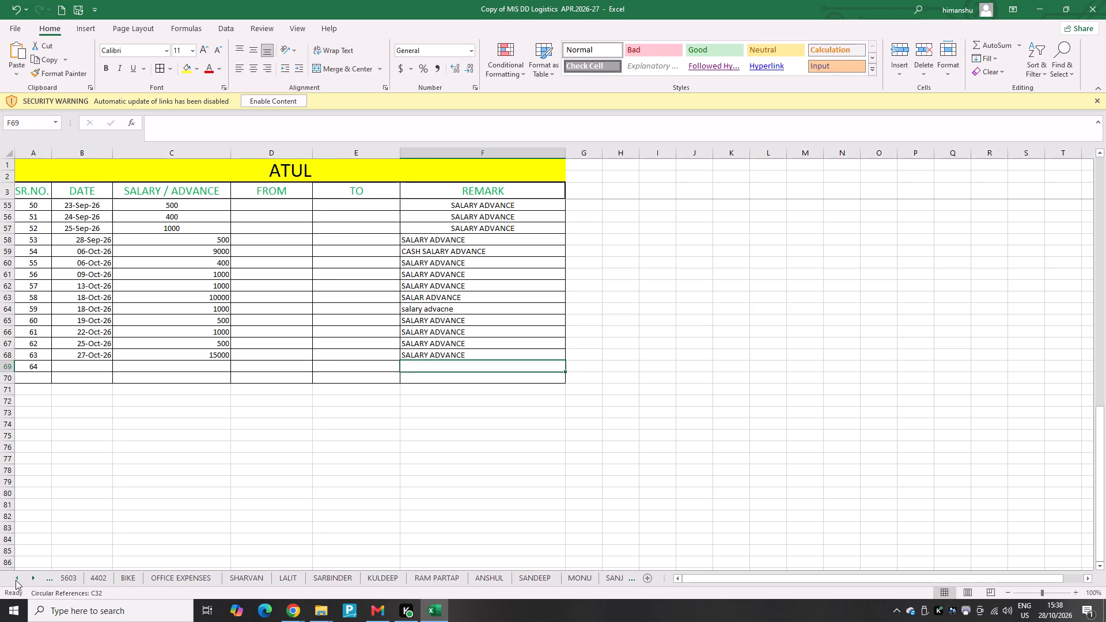
triple_click(16, 580)
left_click(16, 580)
left_click(16, 580)
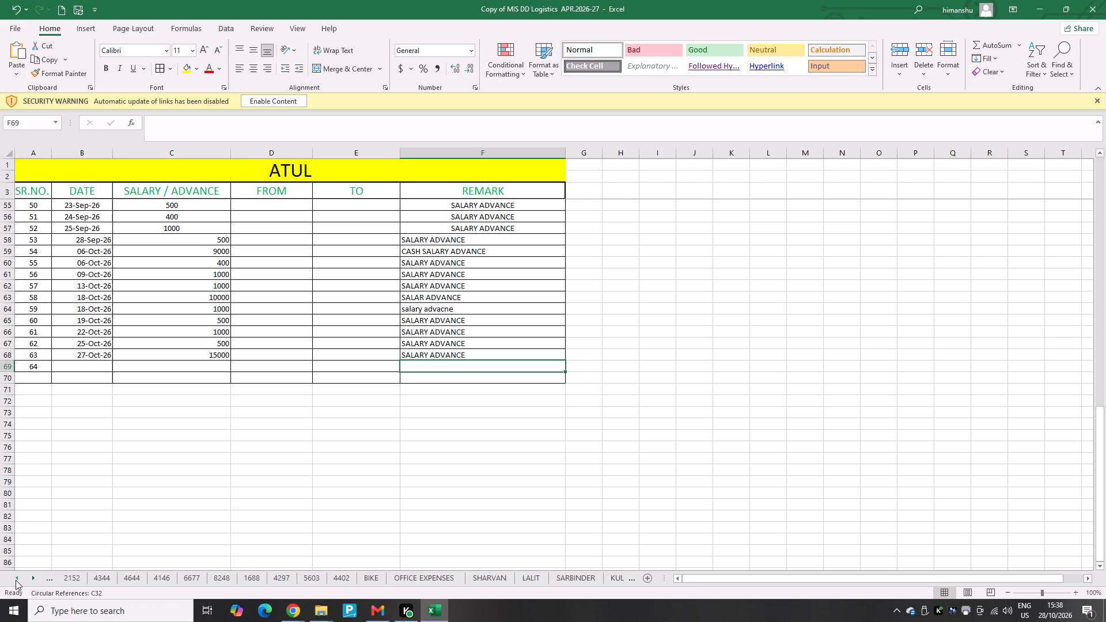
left_click(97, 580)
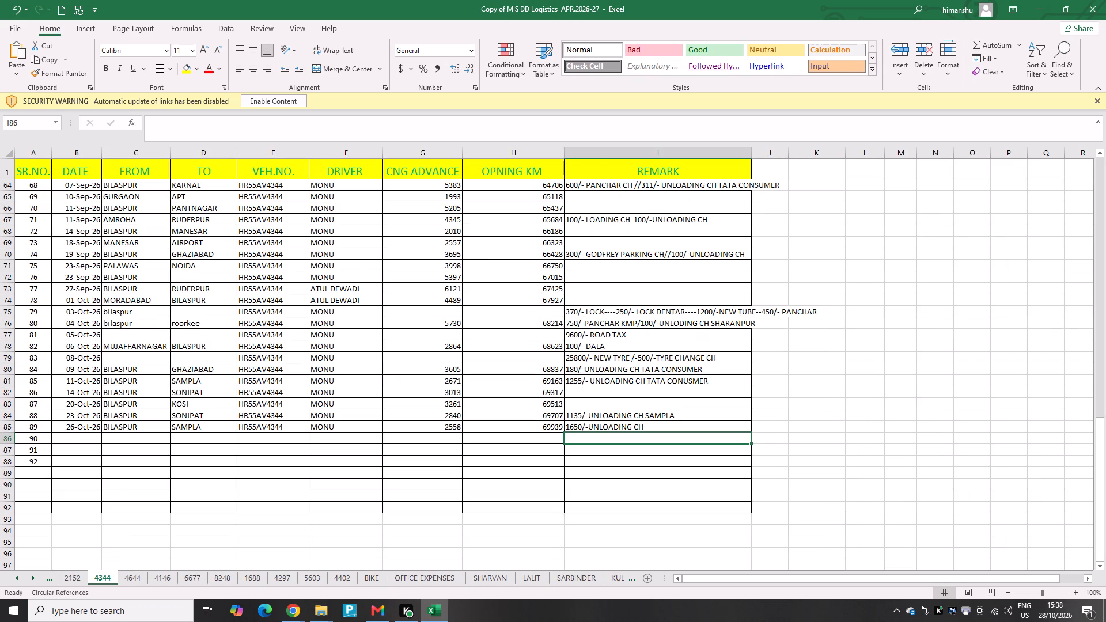
left_click(77, 434)
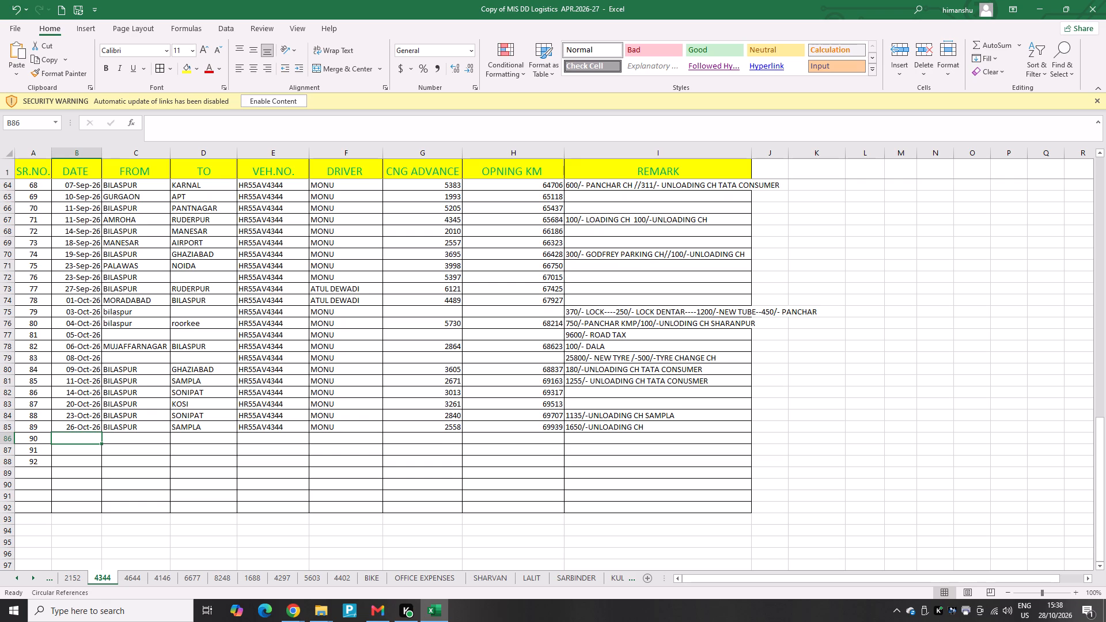
type("28-")
type("OCT-26")
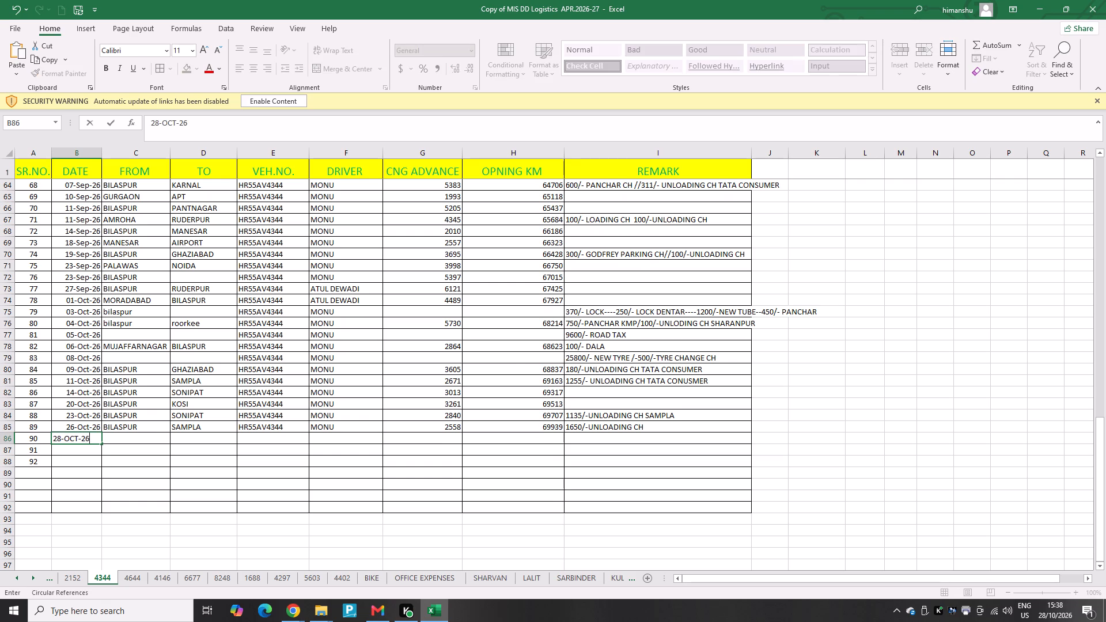
key("Right")
type("BILAS")
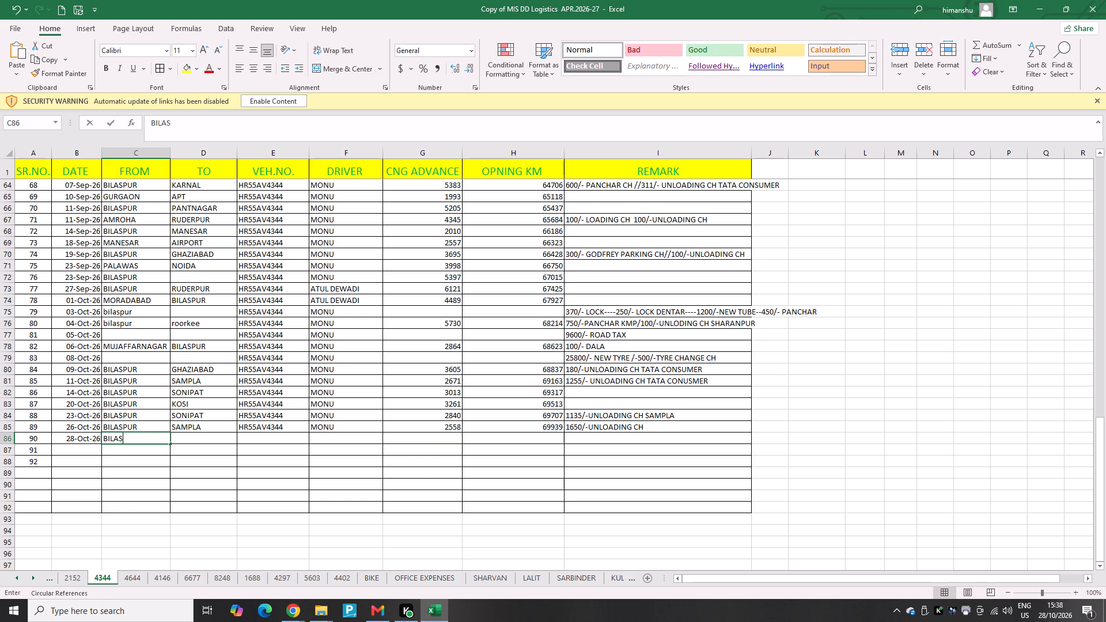
type("PUR")
key("Right")
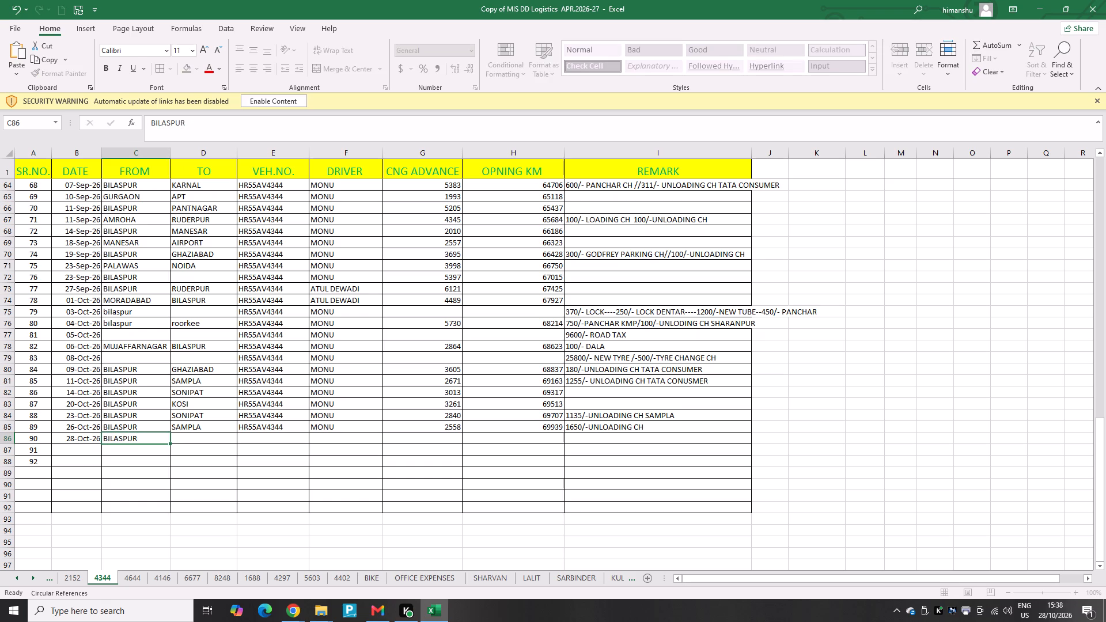
type("GH")
key("Right")
type("HR")
key("Right")
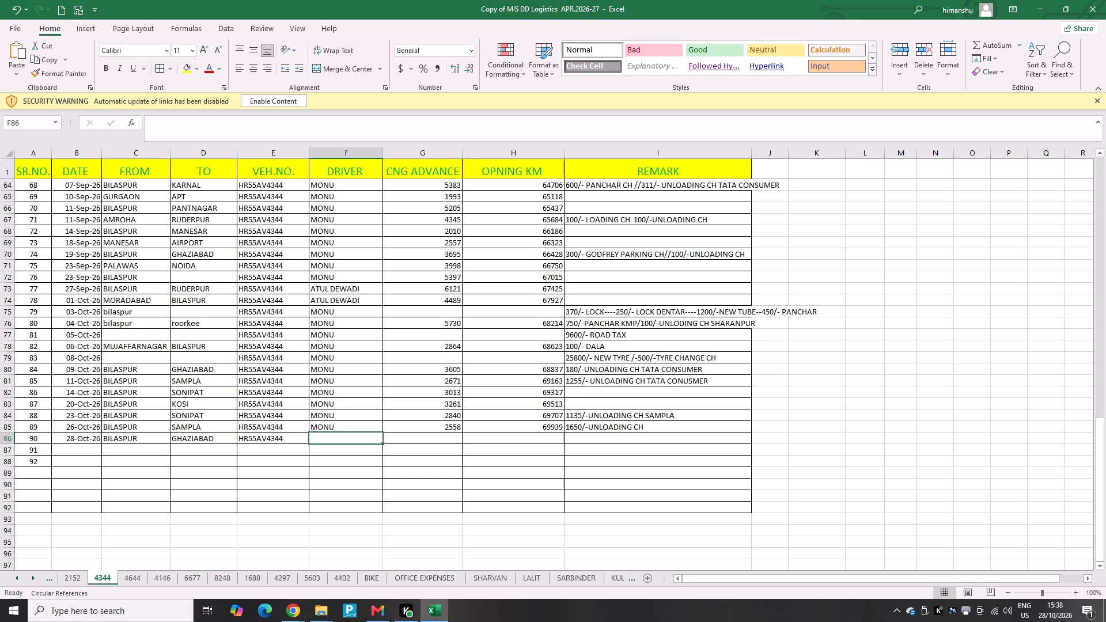
type("MO")
key("Right")
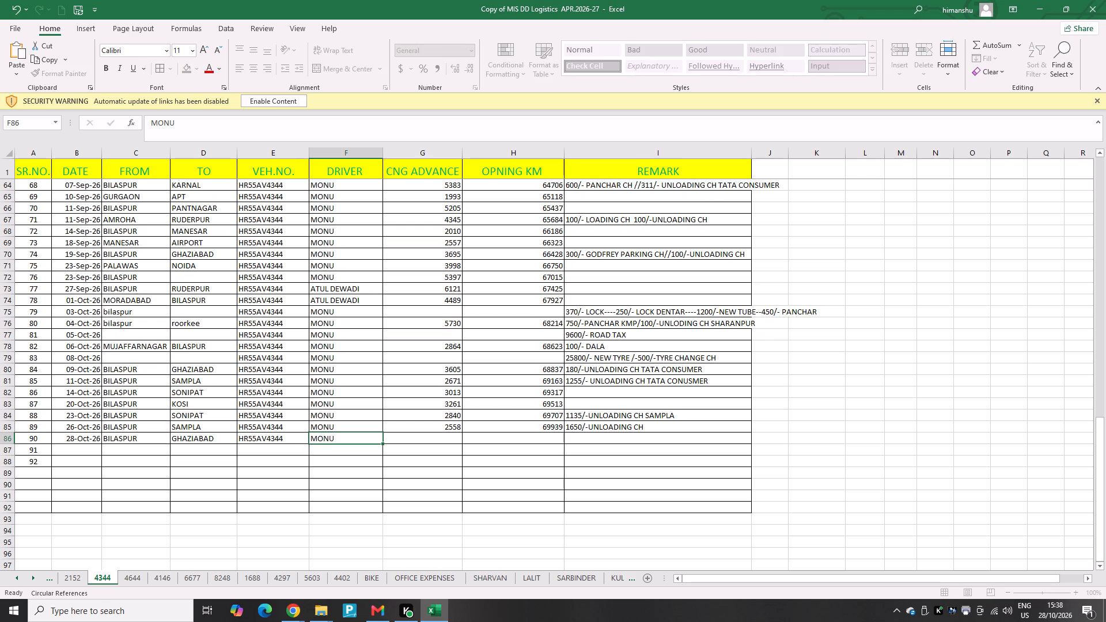
Enter CNG advance 3638 and opening km 70080 for entry 90 on the 4344 sheet.
key("Return")
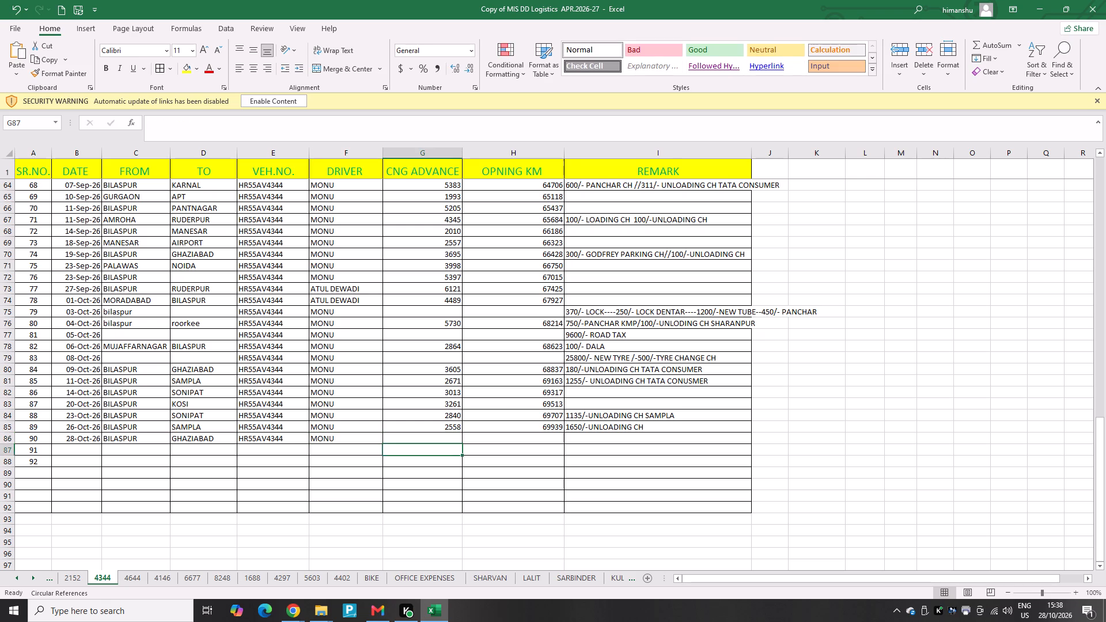
key("Up")
type("36")
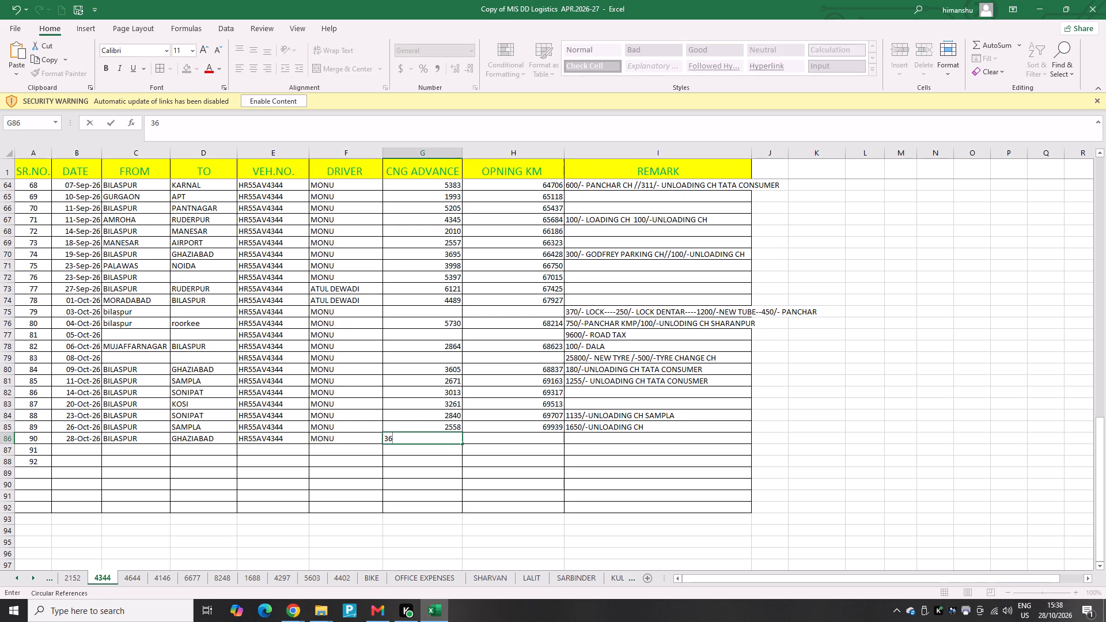
type("38")
key("Right")
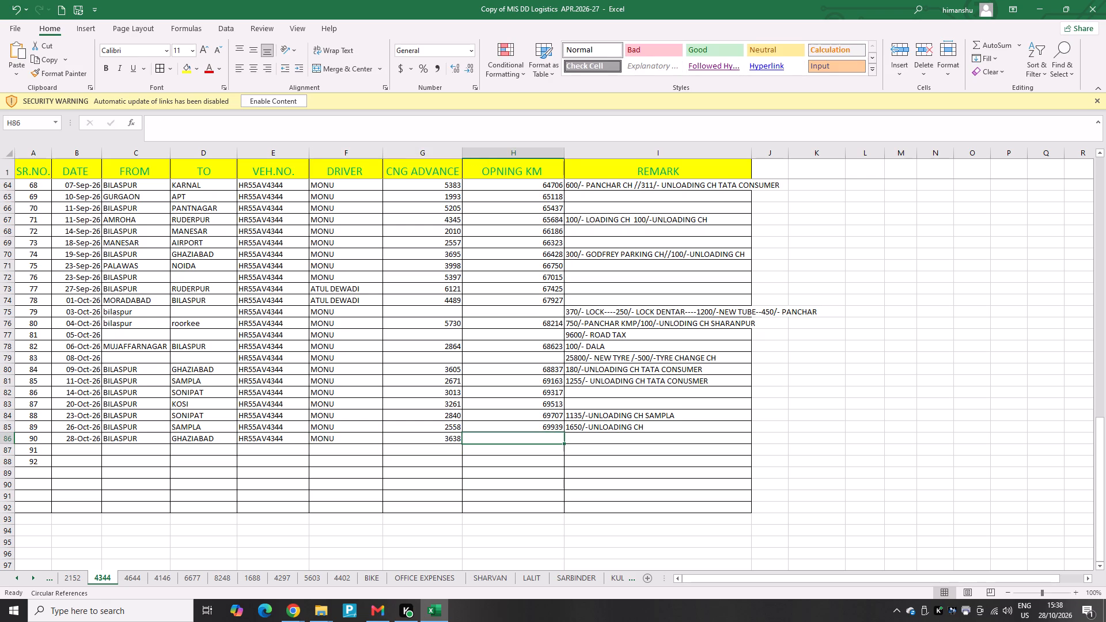
type("70080")
key("Right")
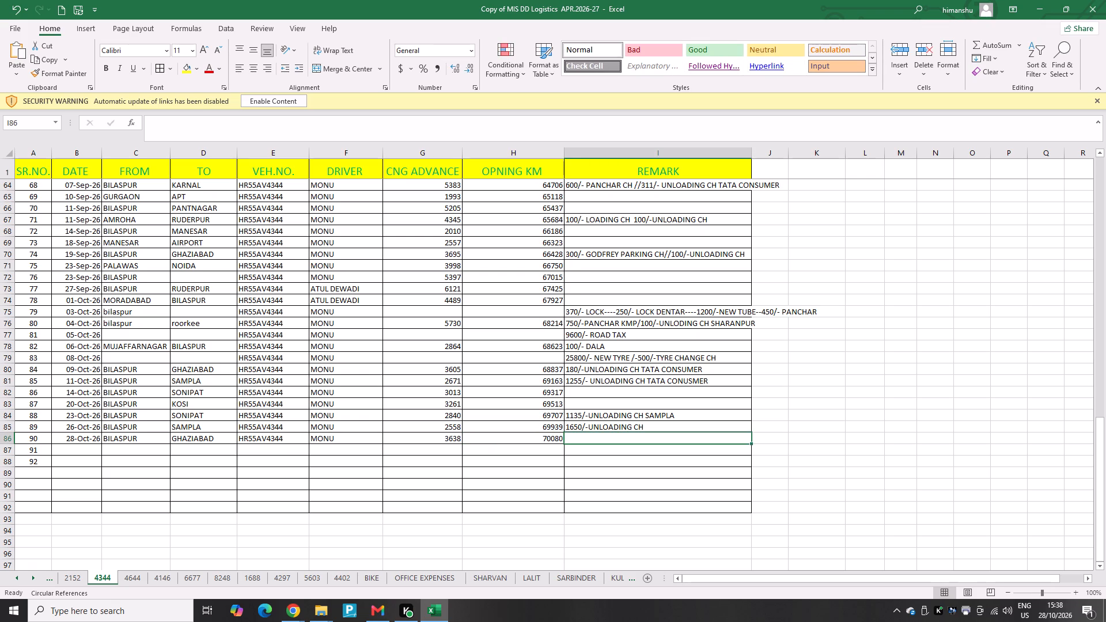
On the 4644 vehicle sheet, fill entry 87 with date 28-Oct-26, from BILASPUR and to SONIPAT.
left_click(142, 582)
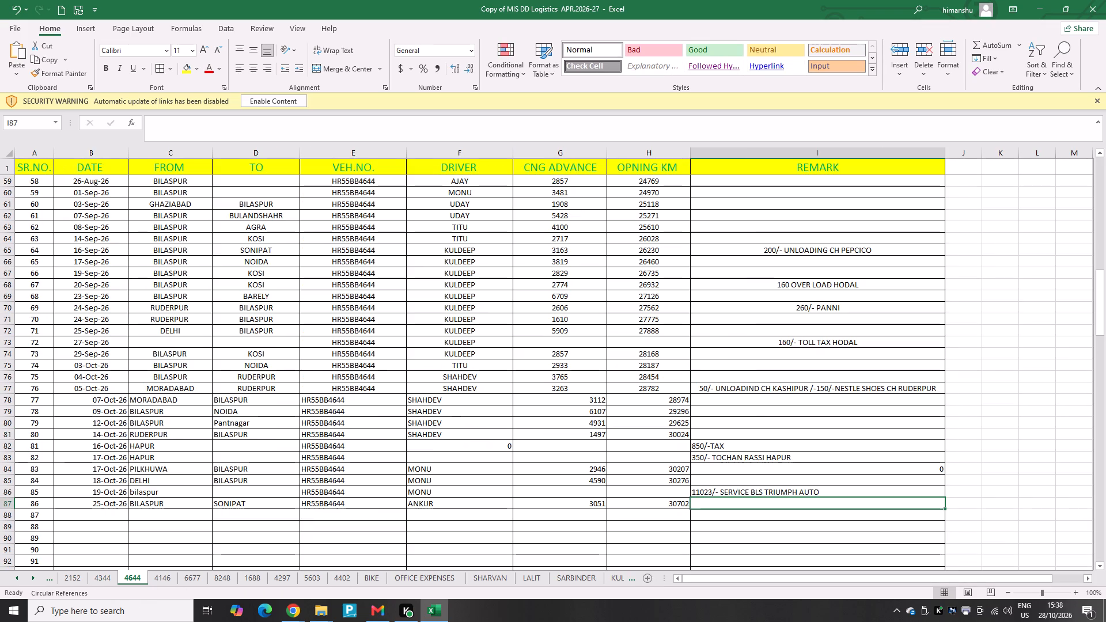
left_click(90, 507)
left_click(88, 517)
type("28-OCT")
key("minus")
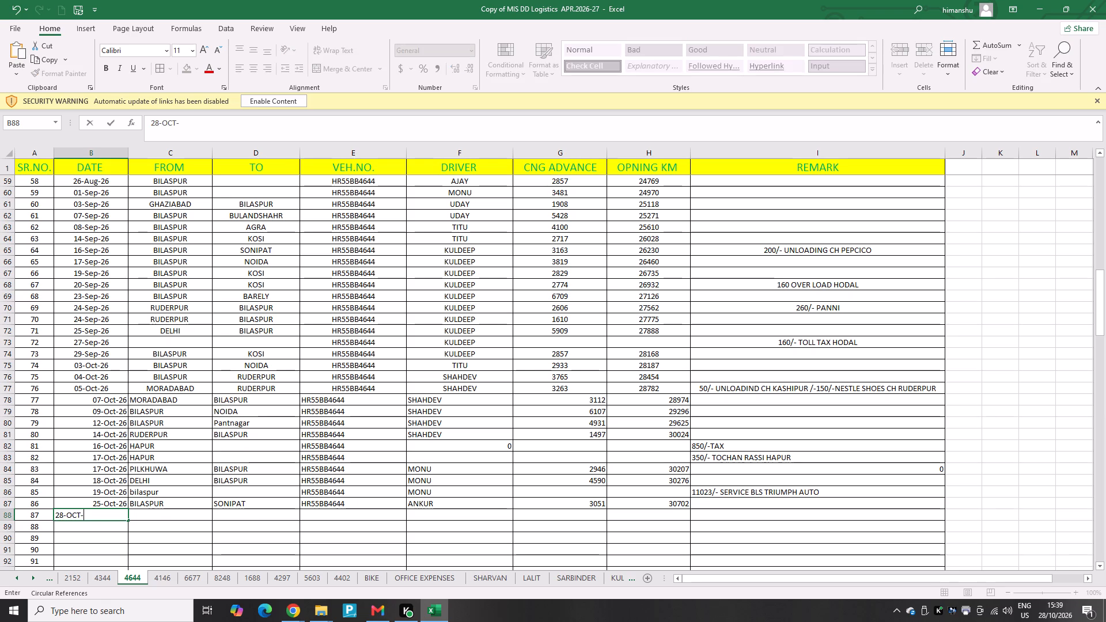
type("26")
key("Right")
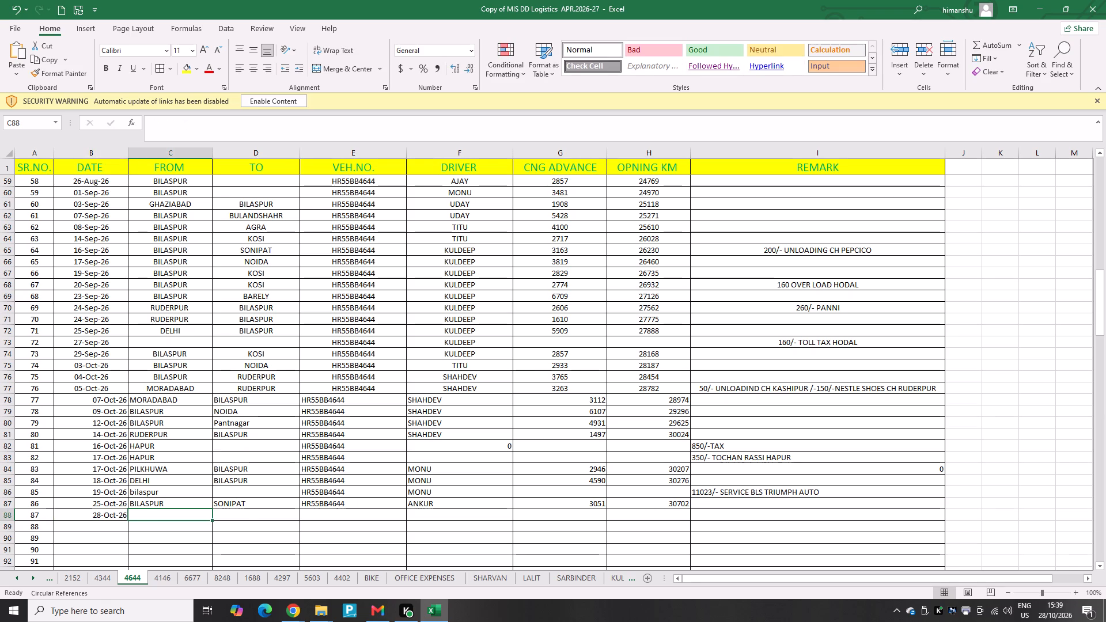
type("BILAS")
type("PUR")
key("Right")
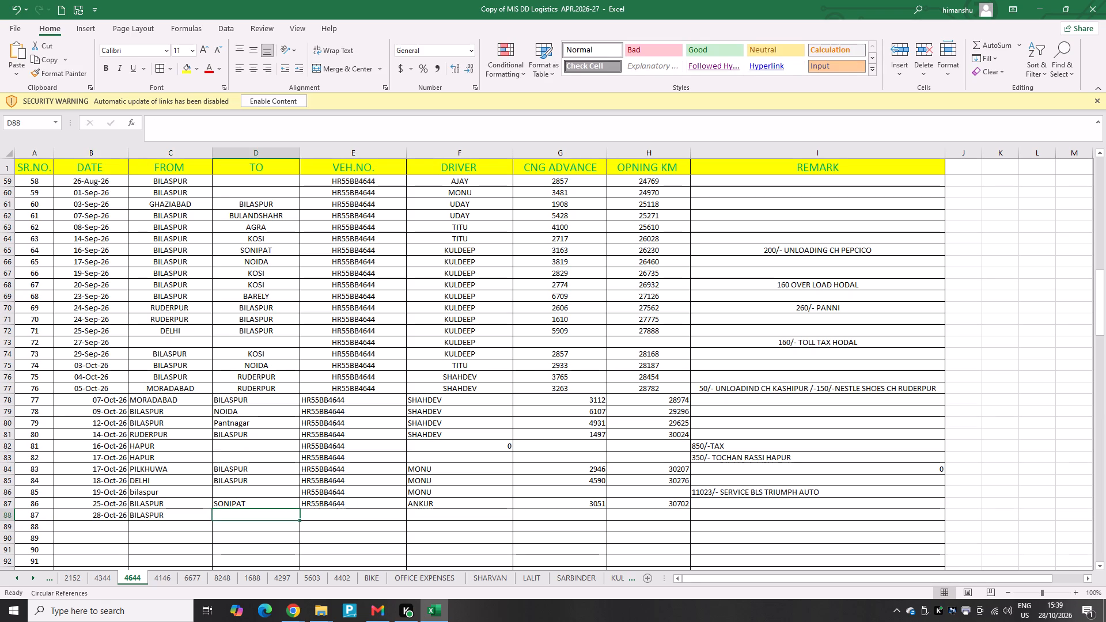
type("SONIP")
key("Right")
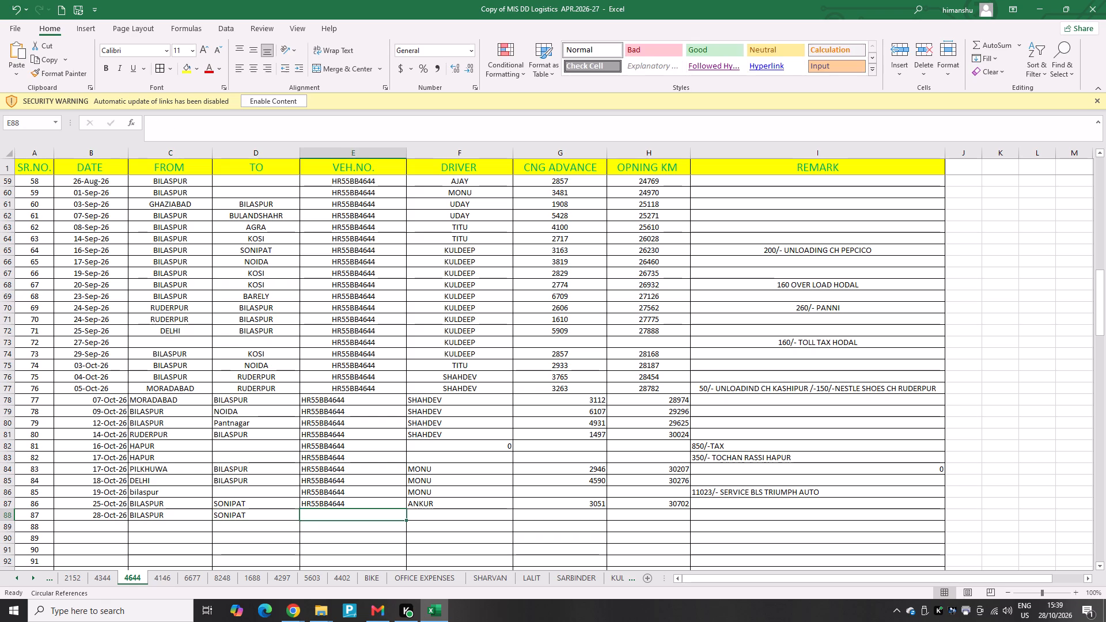
type("HR")
key("Right")
key("Left")
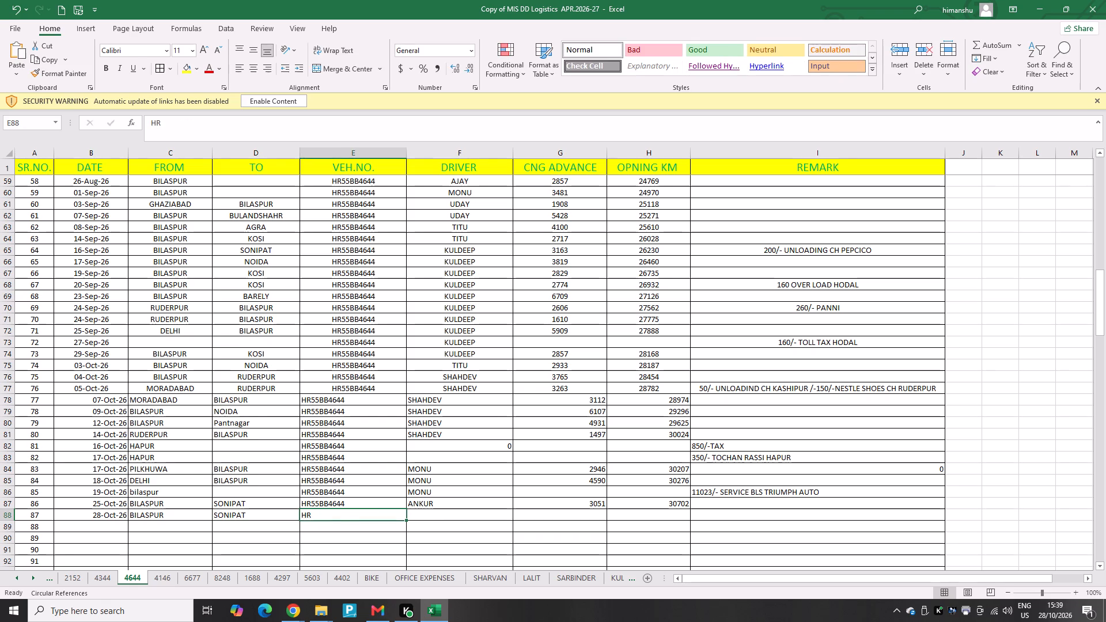
key("h")
key("Right")
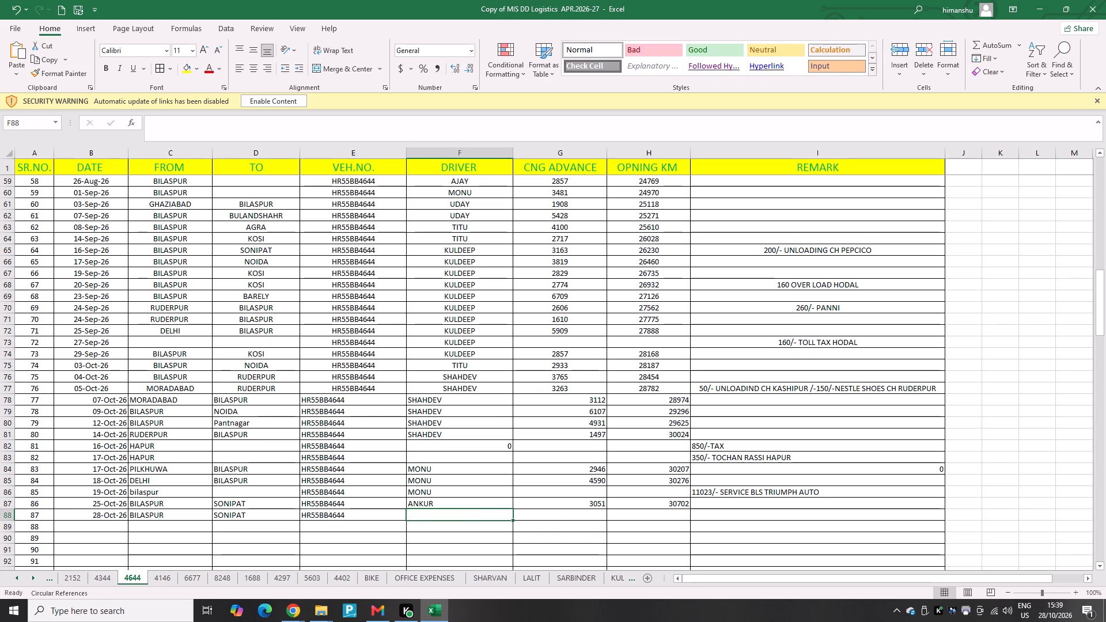
type("TITU")
key("Right")
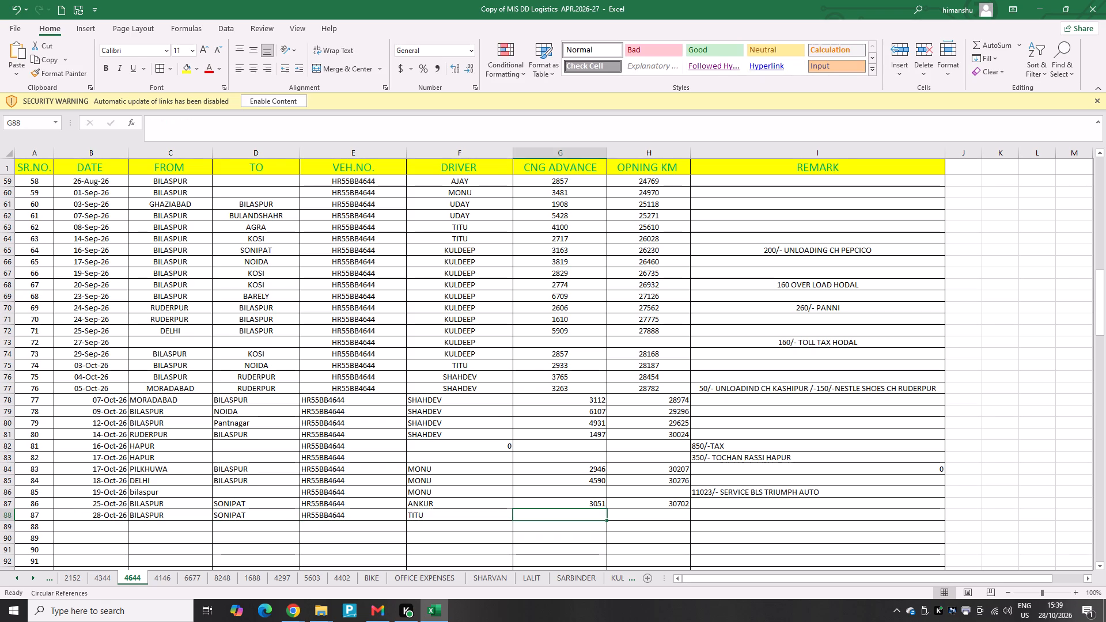
type("3330")
key("Right")
type("30931")
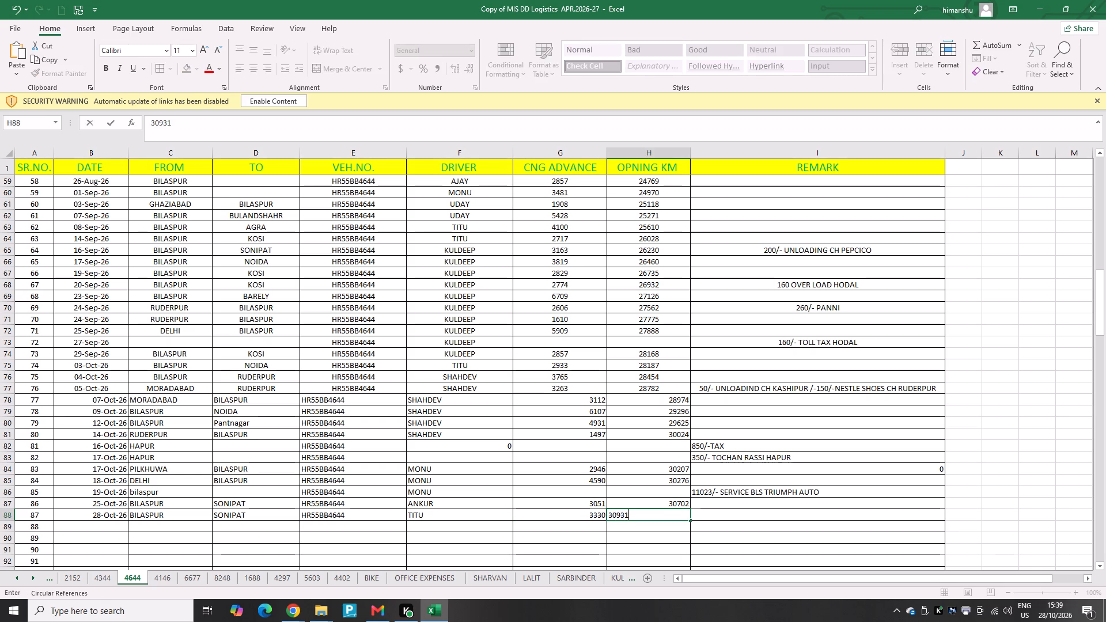
key("Right")
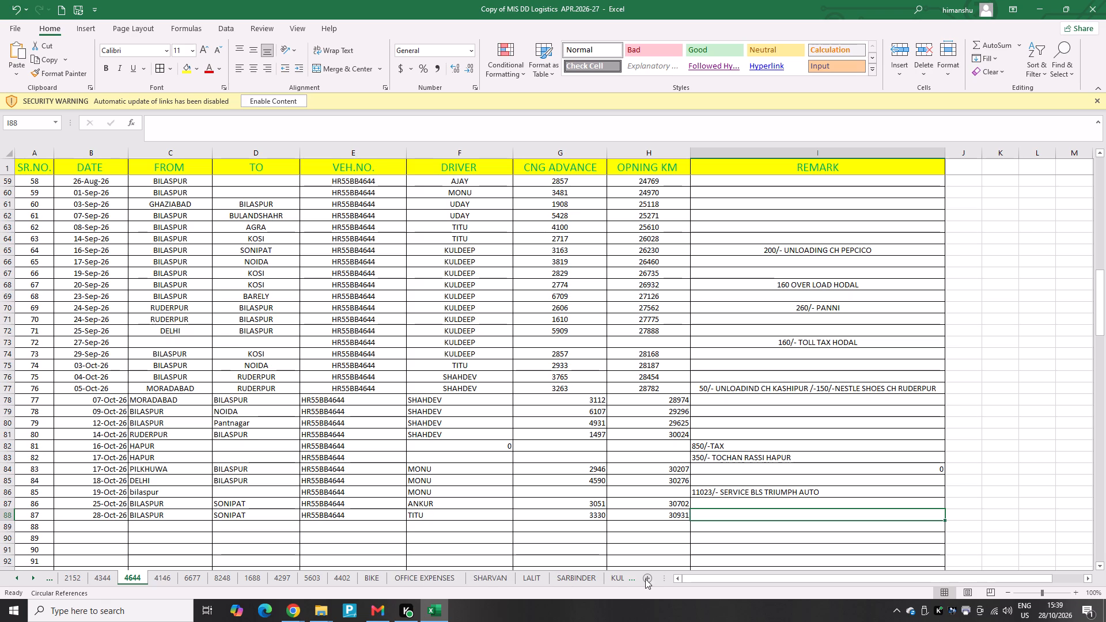
On the TITU sheet, enter the date 28-Oct-26 for entry 69.
triple_click(631, 578)
triple_click(631, 578)
triple_click(630, 578)
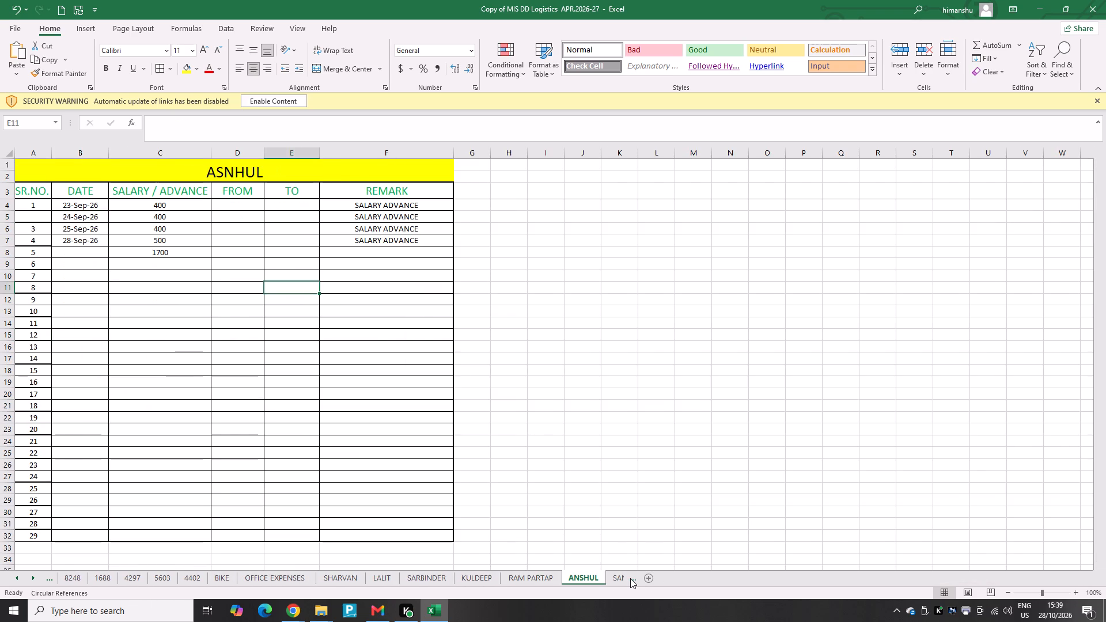
triple_click(630, 578)
triple_click(630, 578)
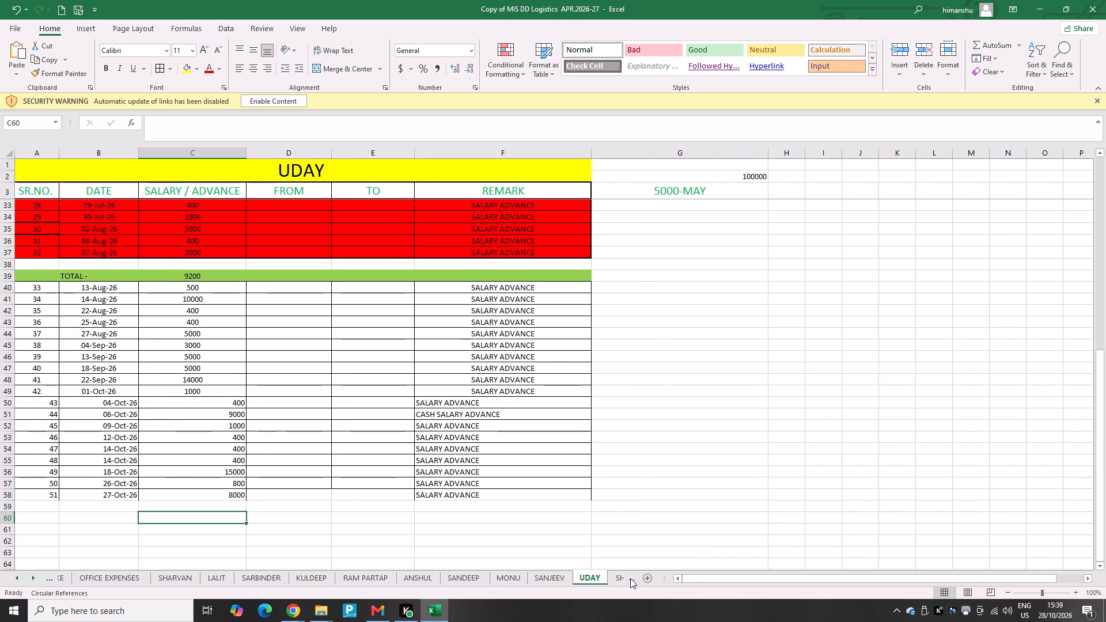
triple_click(630, 578)
left_click(630, 578)
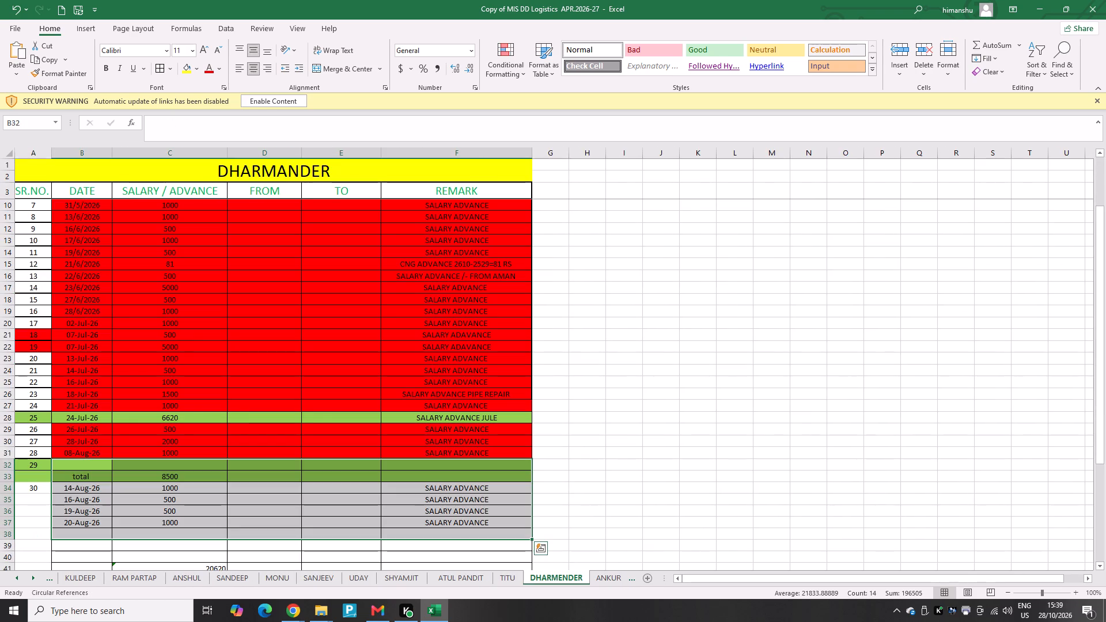
left_click(506, 574)
left_click(93, 415)
left_click(92, 407)
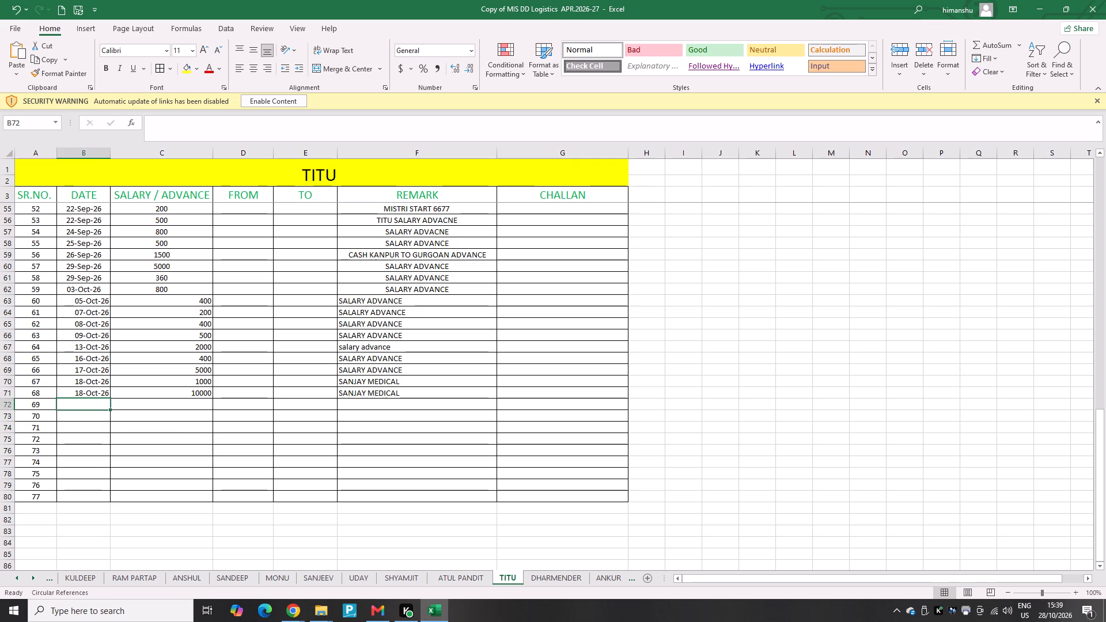
key("3")
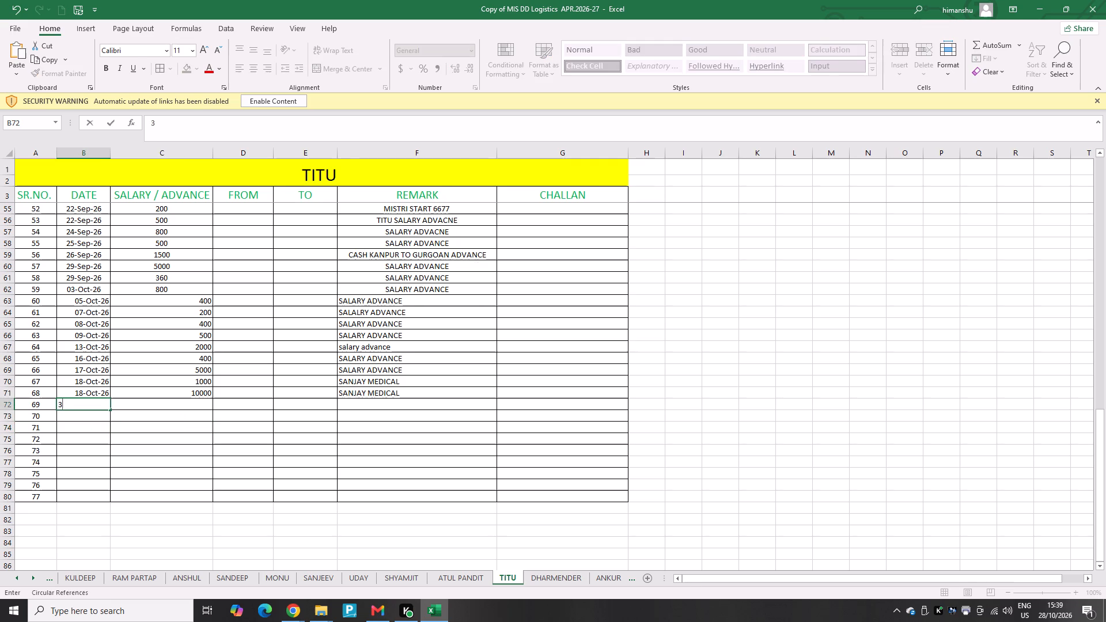
key("BackSpace")
type("28-OCT-26")
key("Right")
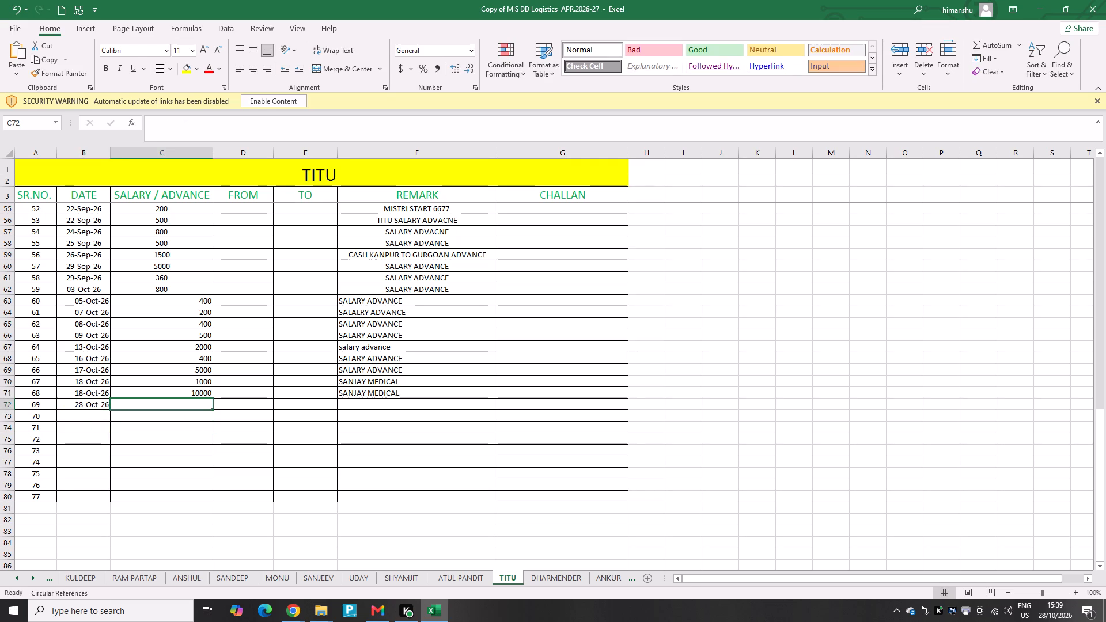
Enter salary/advance 400 and remark SALARY ADVANCE for entry 69 on the TITU sheet.
type("400")
key("Right")
key("Right")
key("Right")
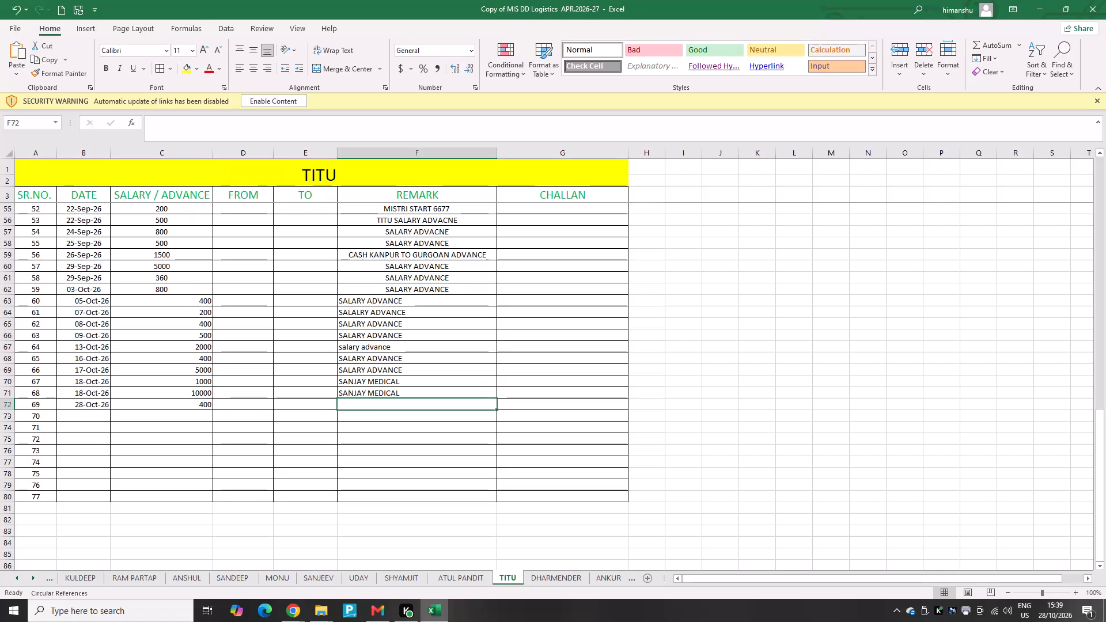
key("s")
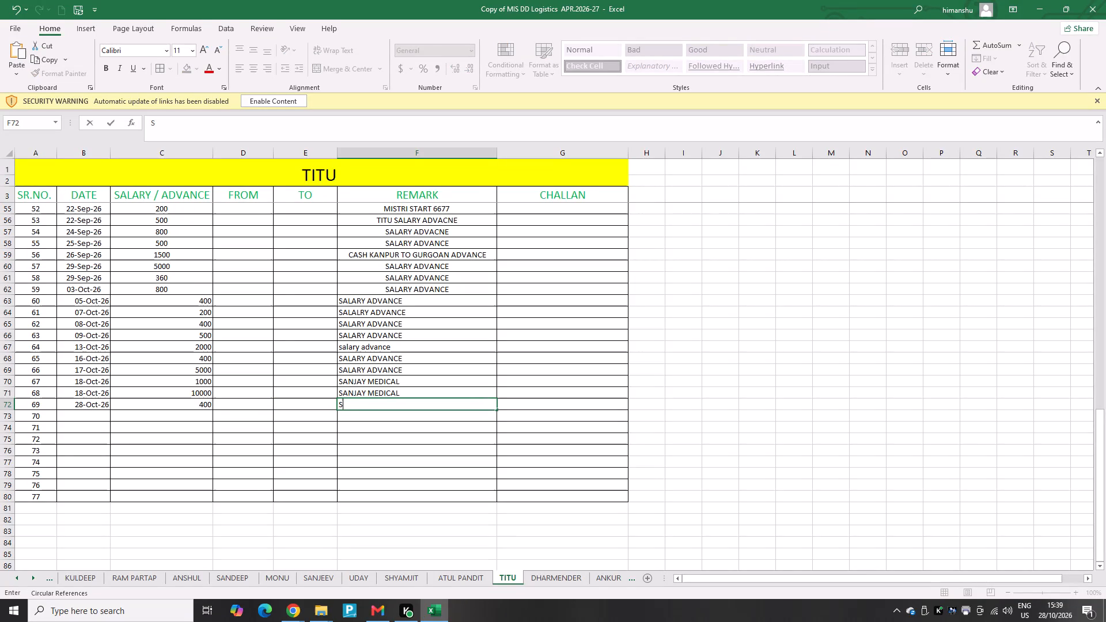
type("ALARY ADVANCE")
key("Return")
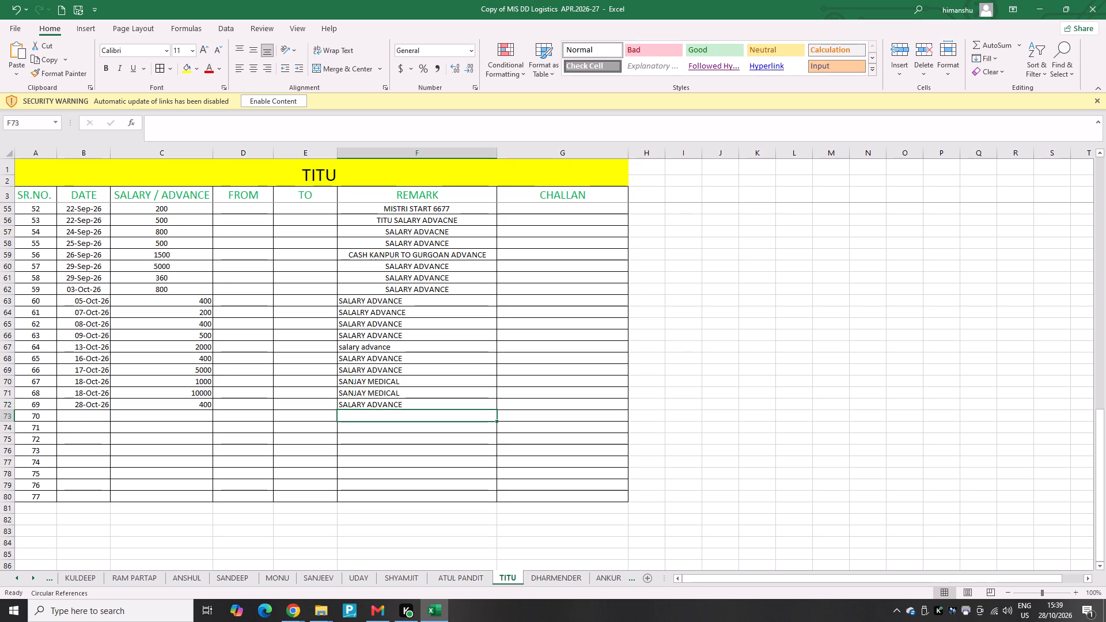
On the 4402 vehicle sheet, add a new row with serial number 77 and date 28-Oct-26.
left_click(11, 581)
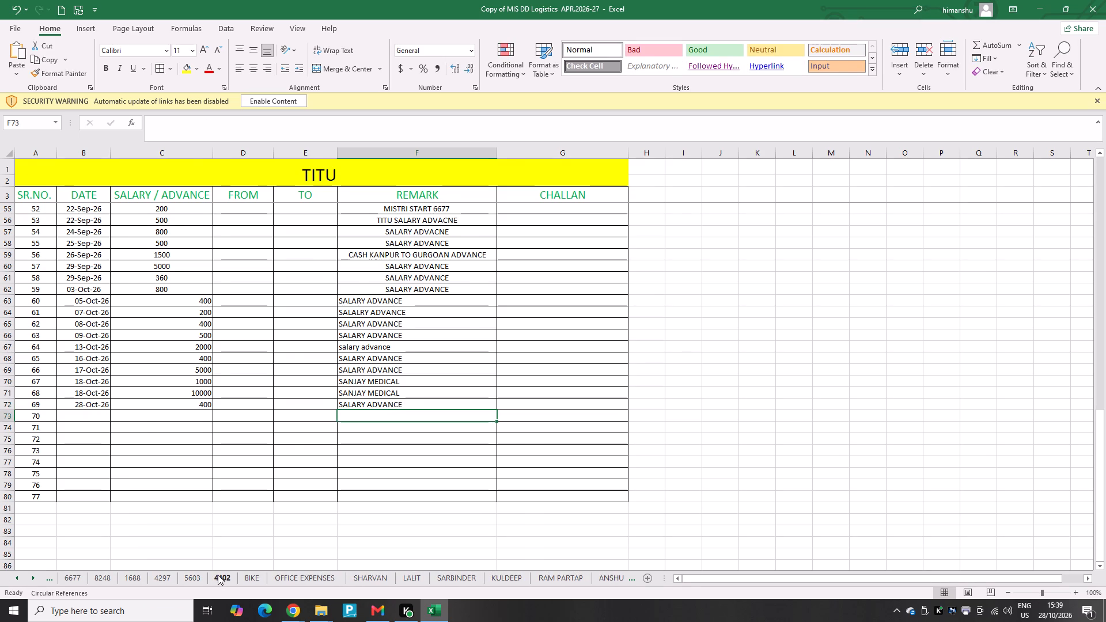
left_click(218, 575)
left_click(33, 460)
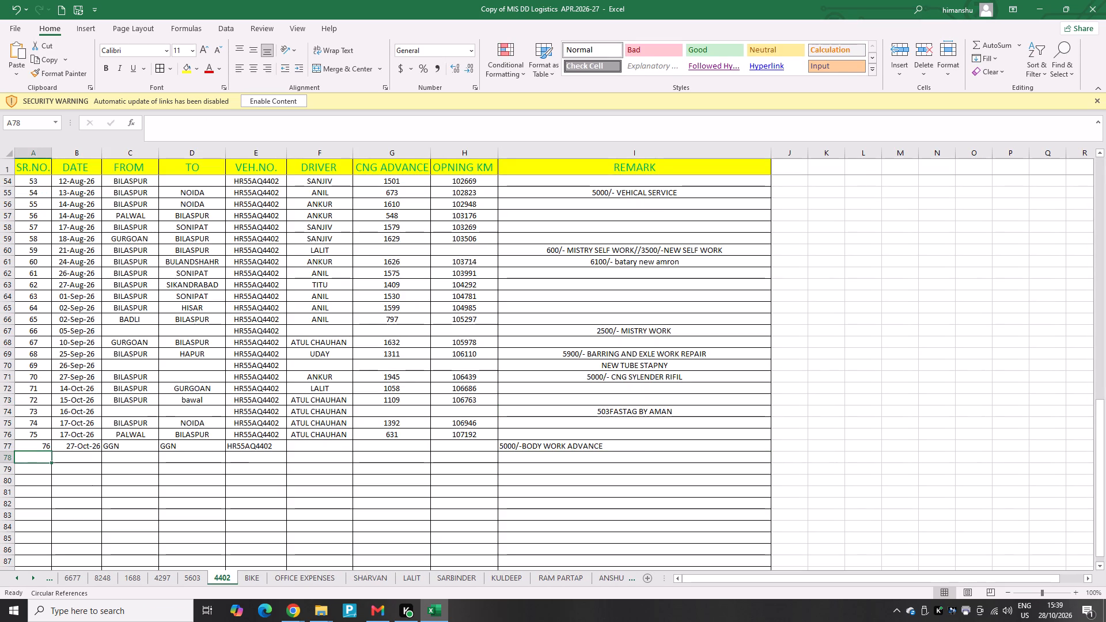
type("77")
key("Right")
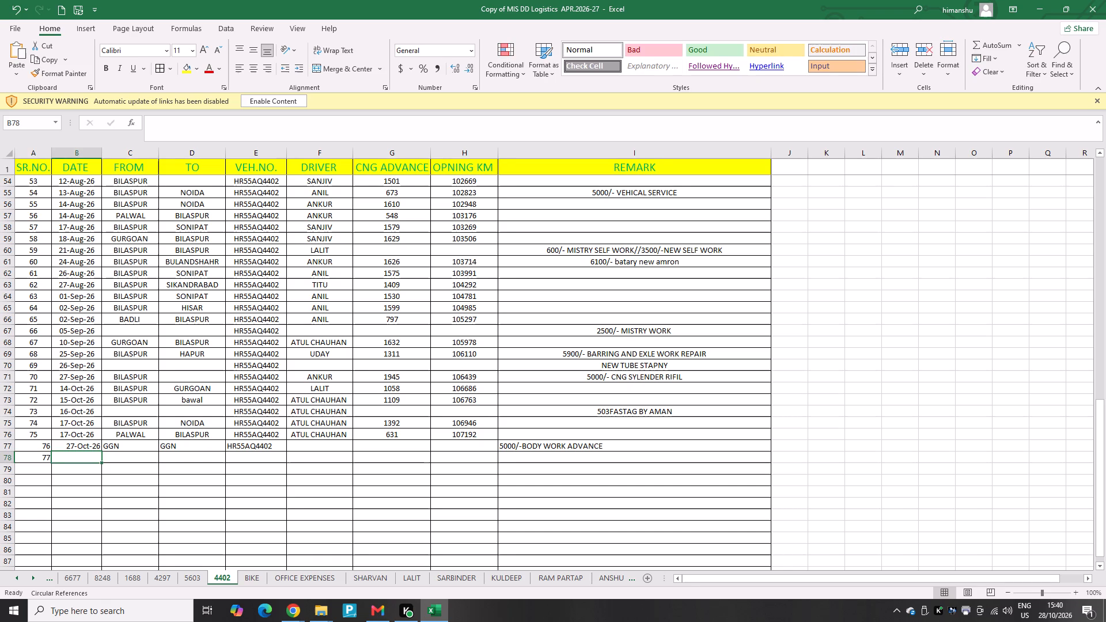
type("28")
key("minus")
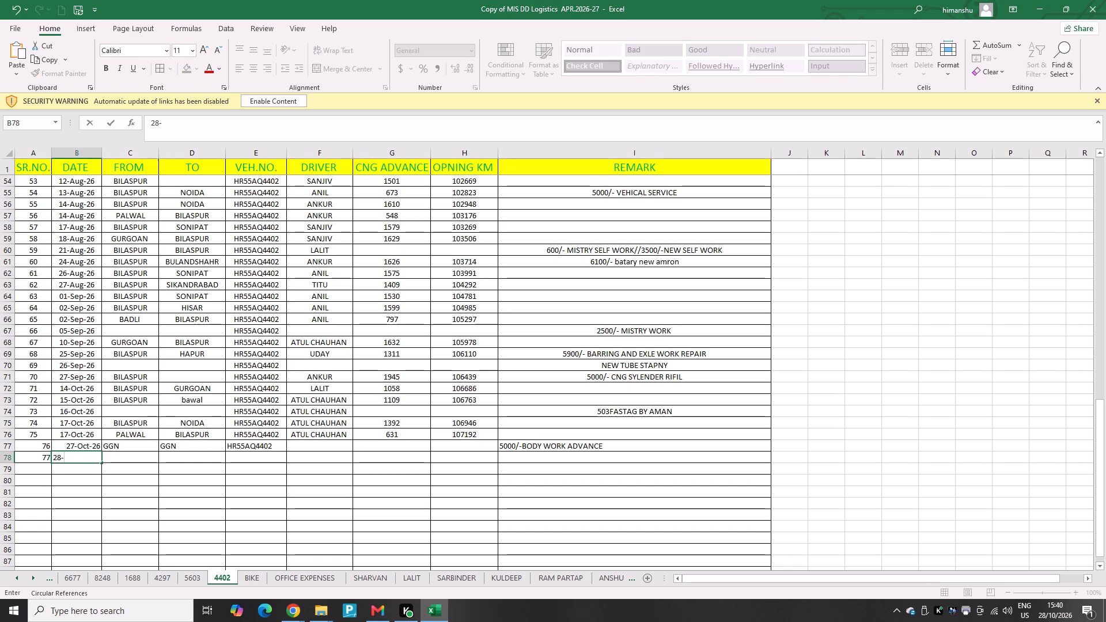
type("OCT*")
key("BackSpace")
type("-26")
key("Right")
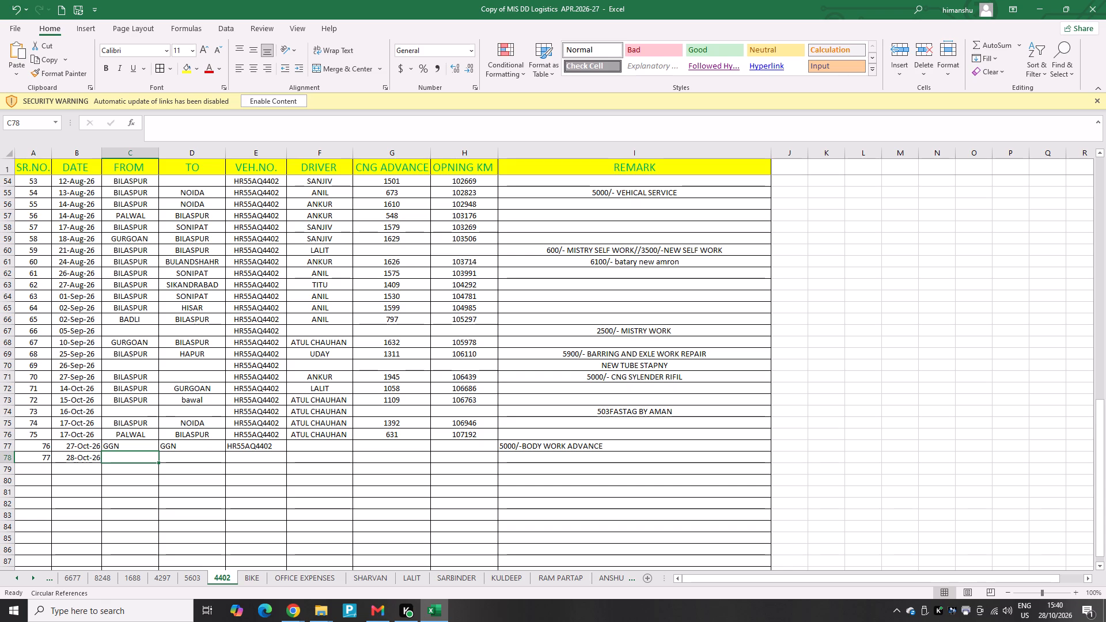
type("GG")
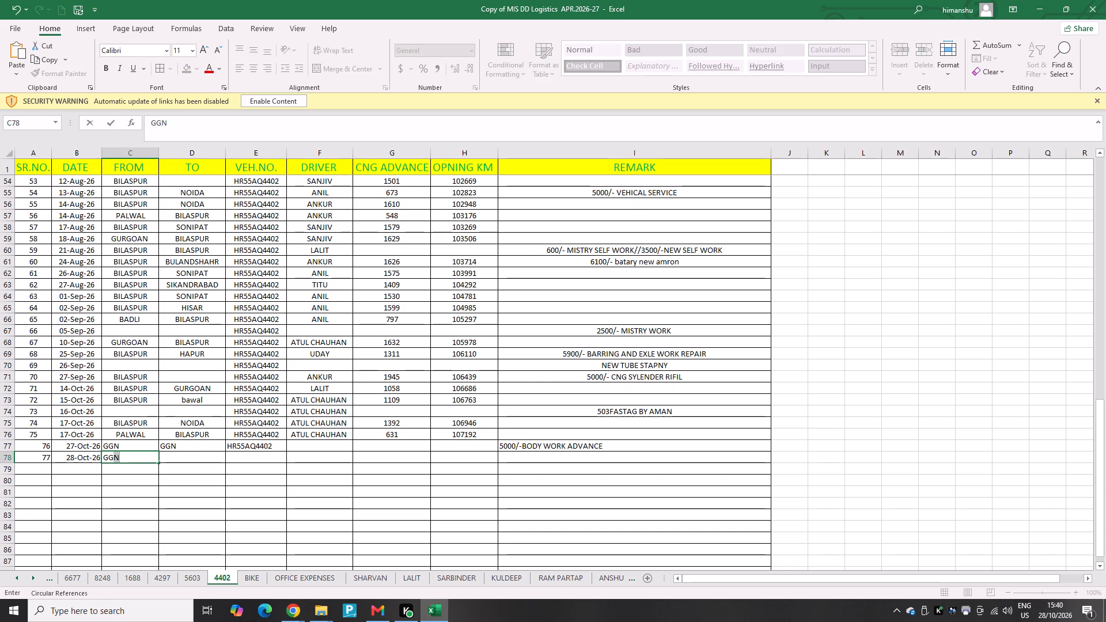
key("n")
key("Right")
type("GGN")
key("Right")
type("HR")
key("Right")
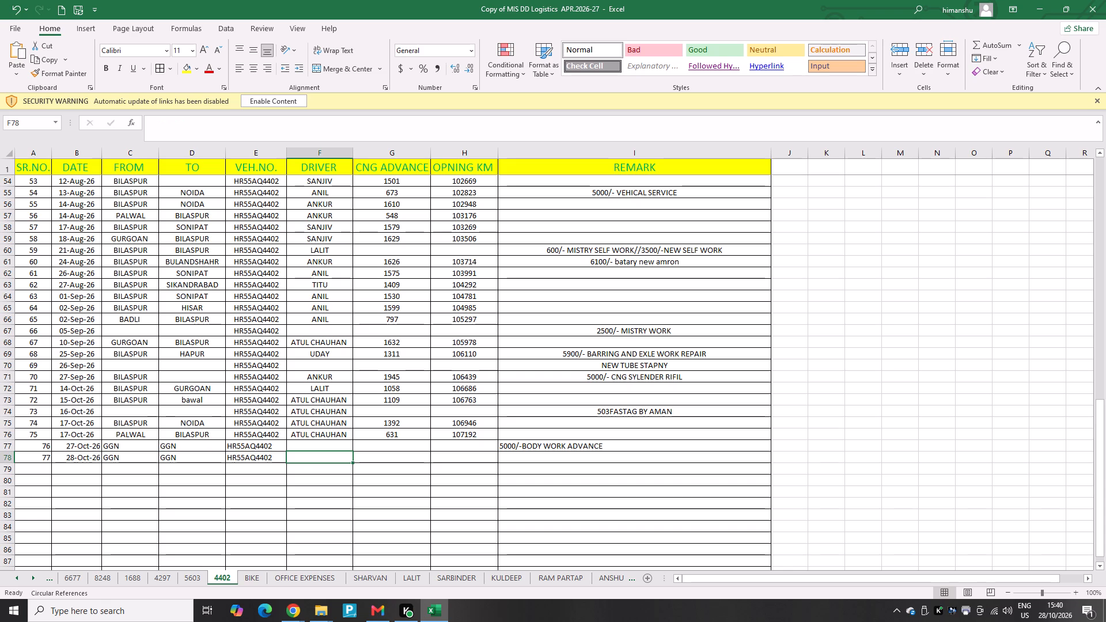
type("LALIT")
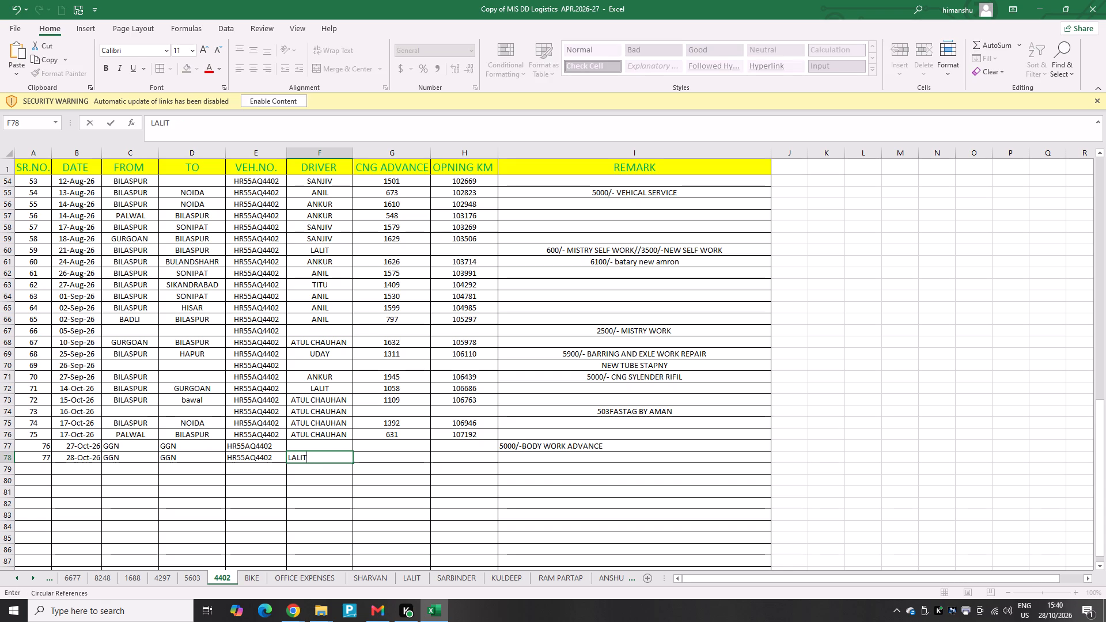
key("Right")
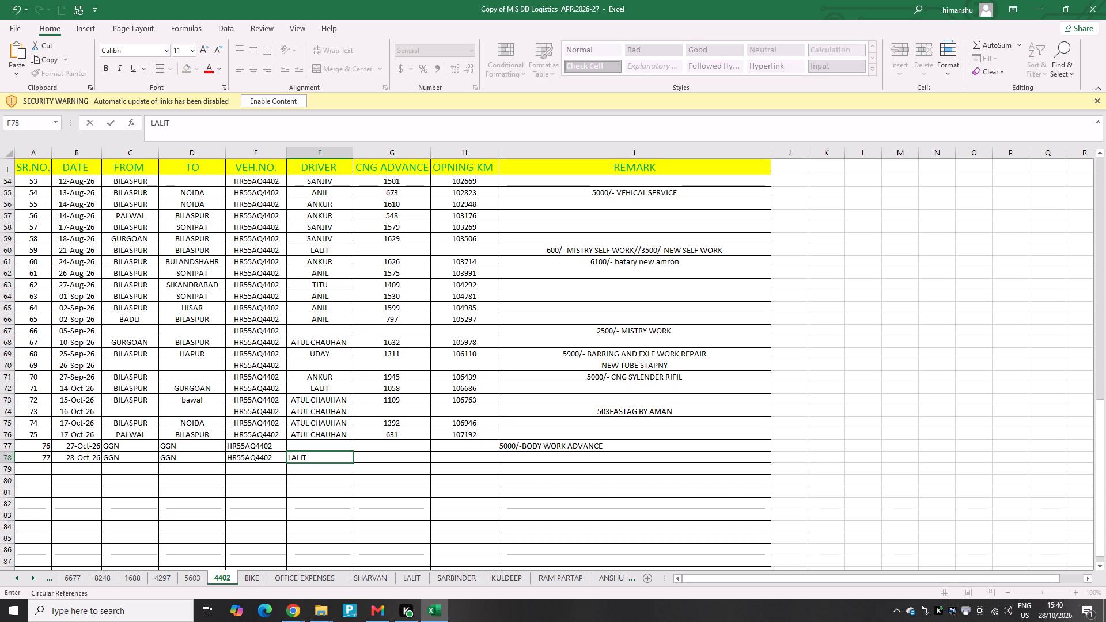
Enter the remark 200 WASHING BY AMAN for entry 77 on the 4402 sheet.
key("Right")
key("Right")
type("200")
key("space")
type("WASHI")
type("NG")
key("space")
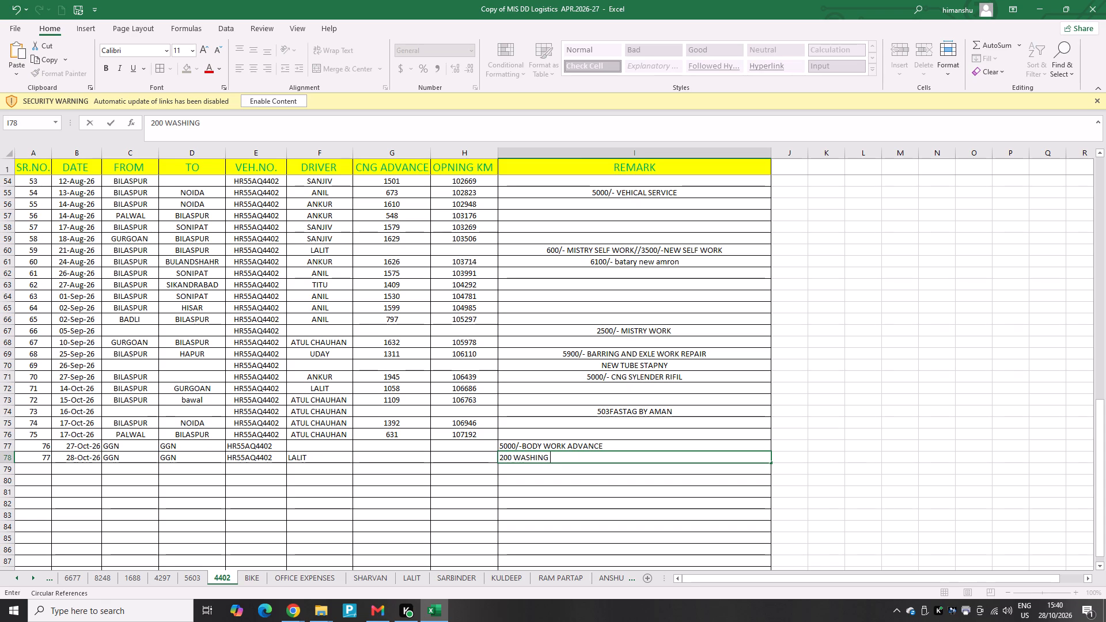
type("BY AMAN")
key("Return")
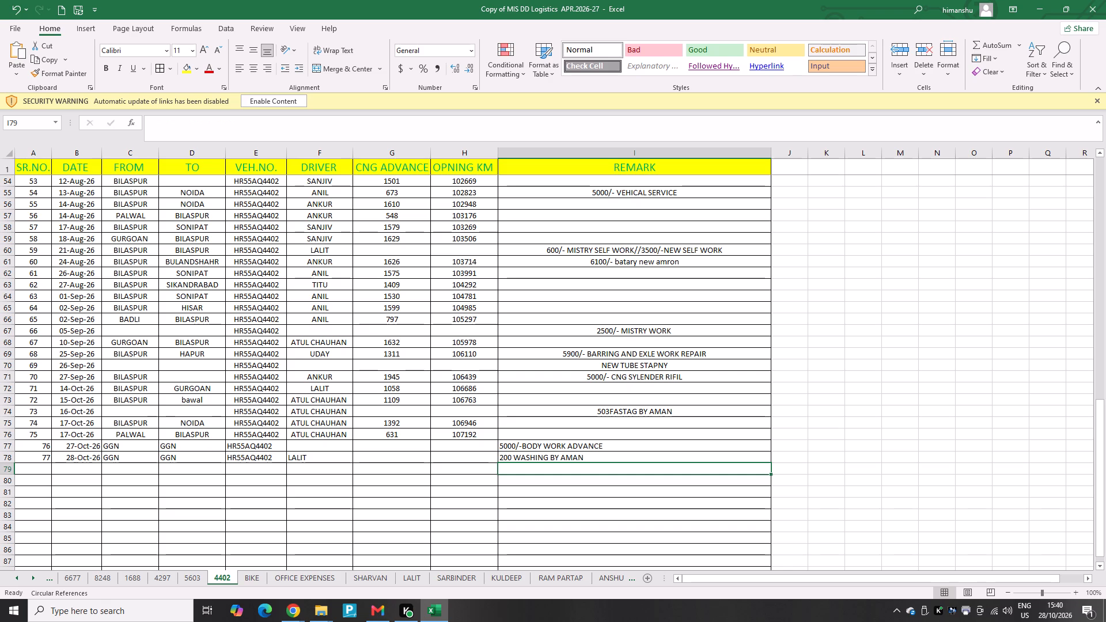
Save the MIS DD Logistics workbook and close it.
key("ctrl+s")
key("s")
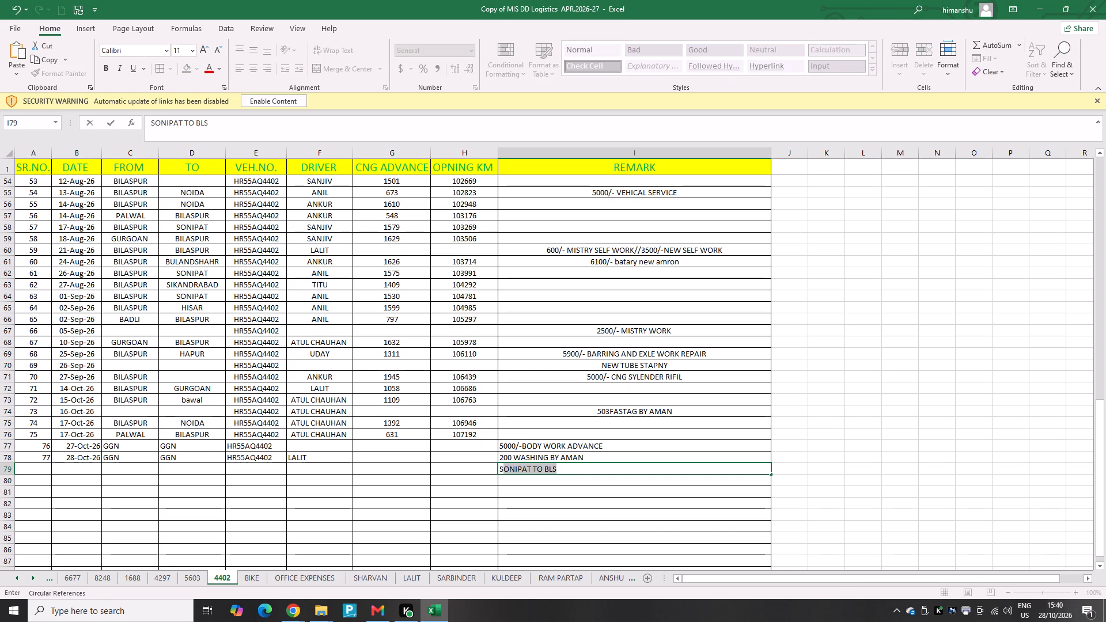
key("ctrl+s")
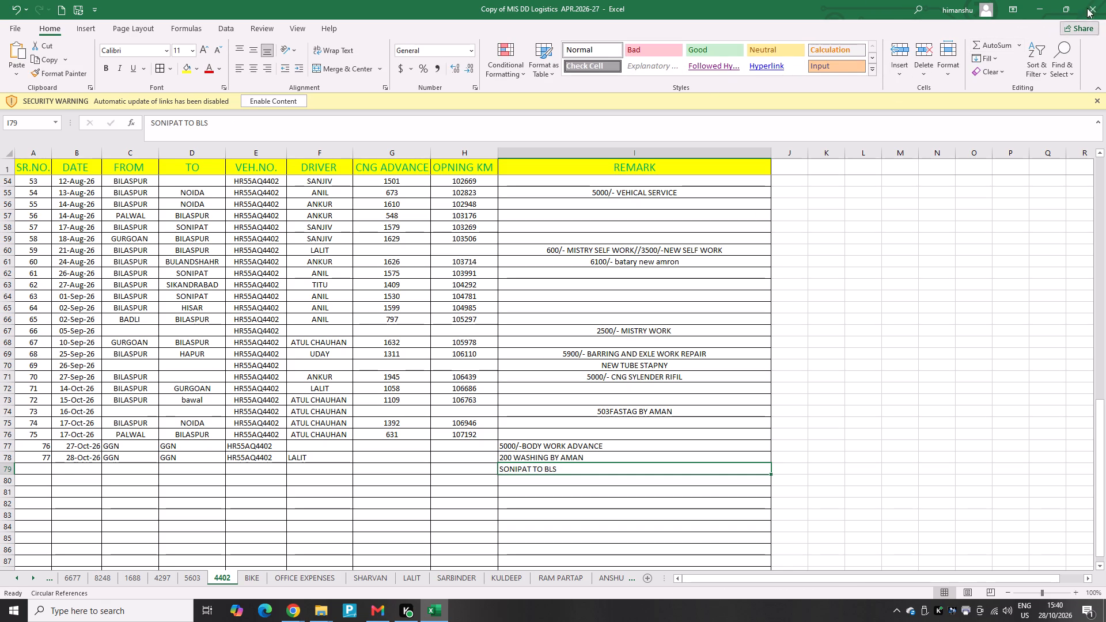
left_click(1104, 2)
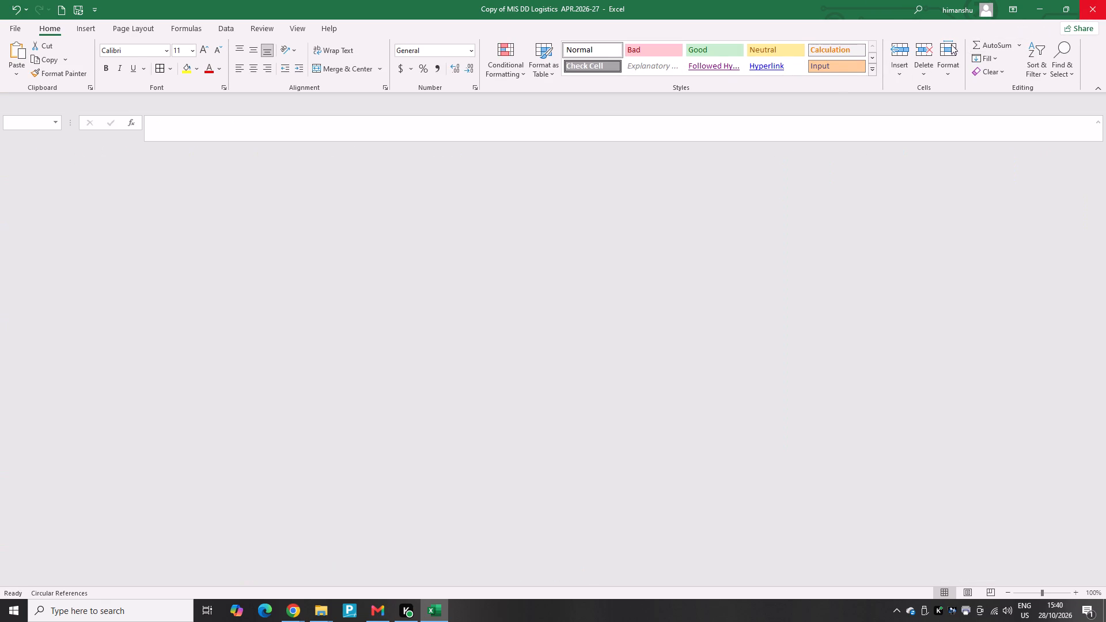
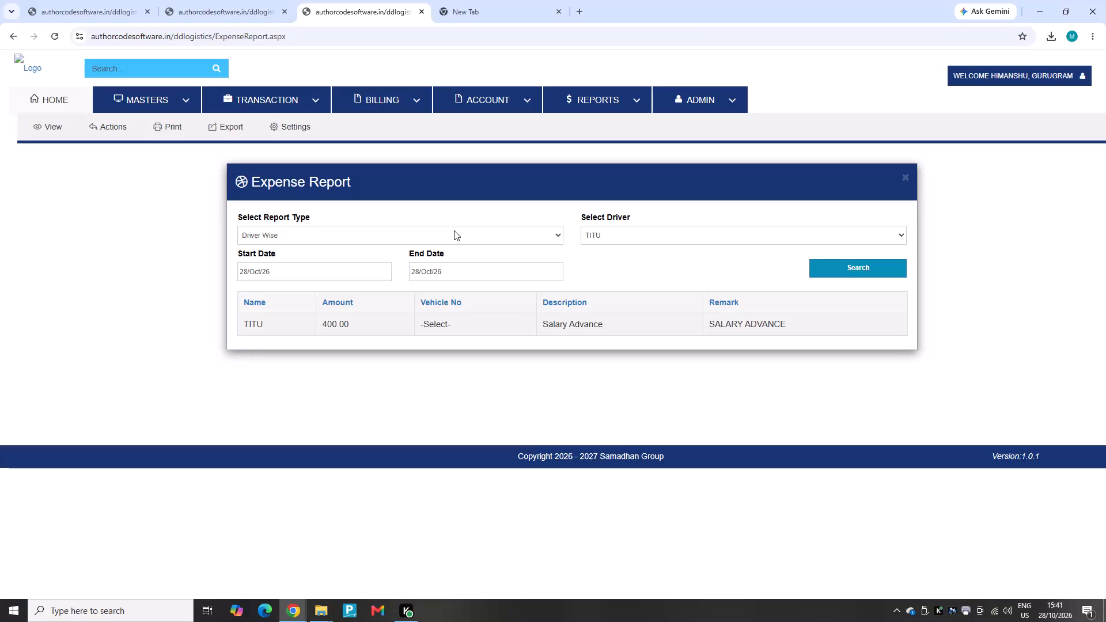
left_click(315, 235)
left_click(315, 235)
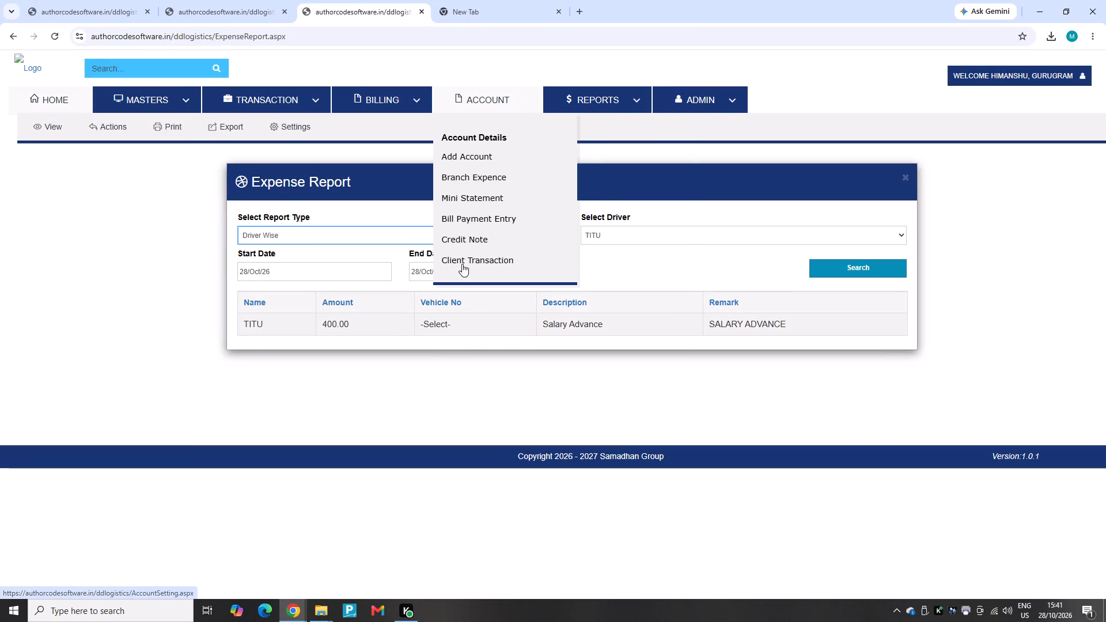
Start a new branch expense for boy monu with particulars CNG EXP and pay amount 3638.
left_click(495, 183)
left_click(505, 176)
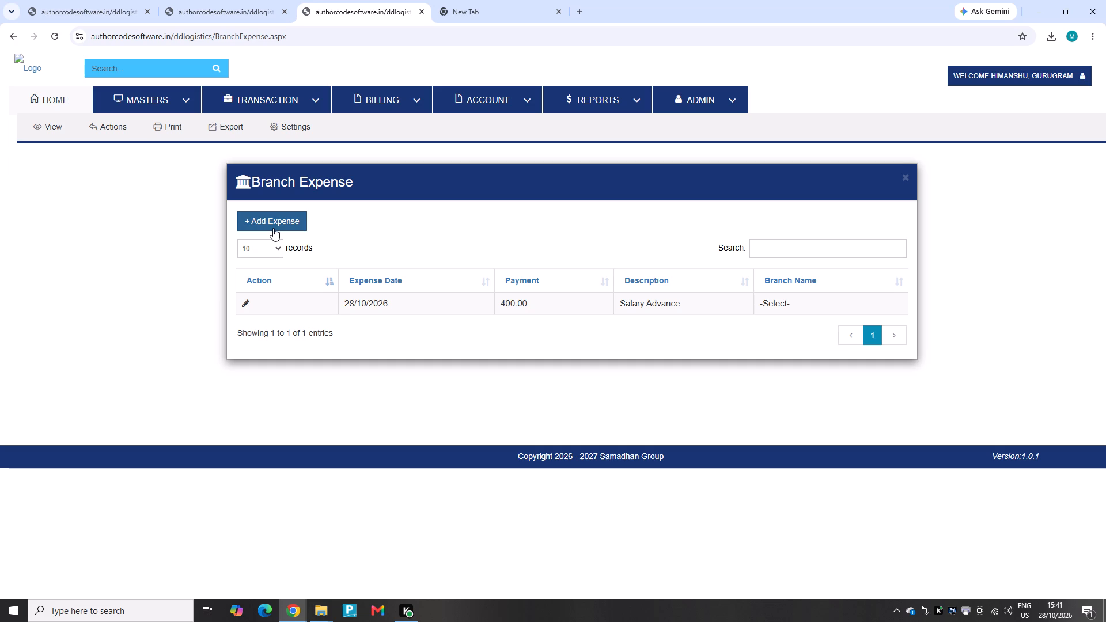
left_click(273, 228)
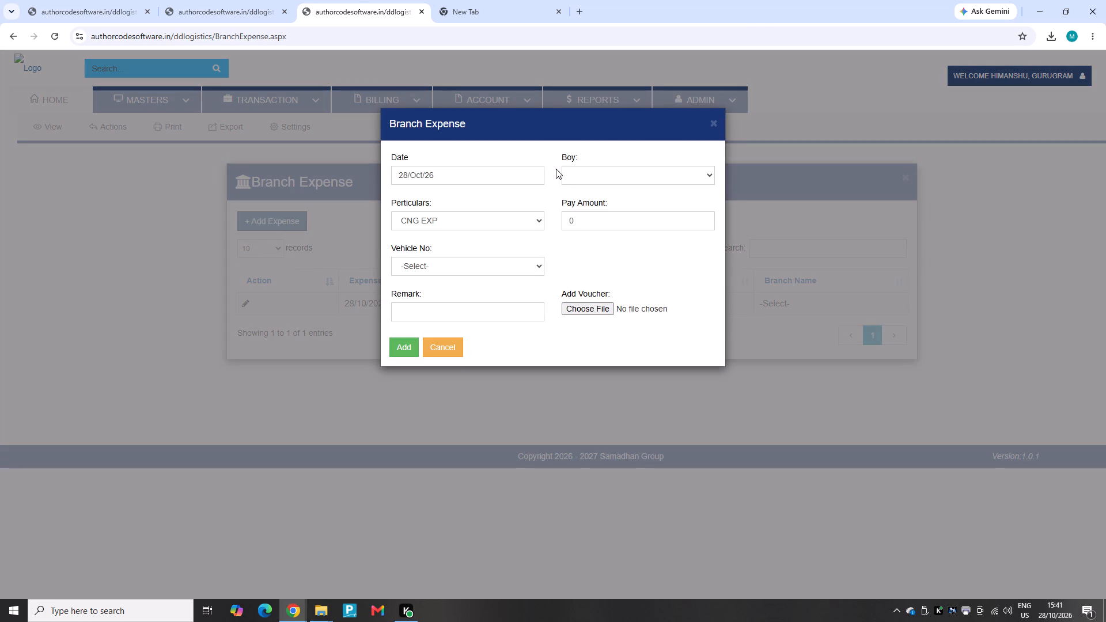
left_click(600, 168)
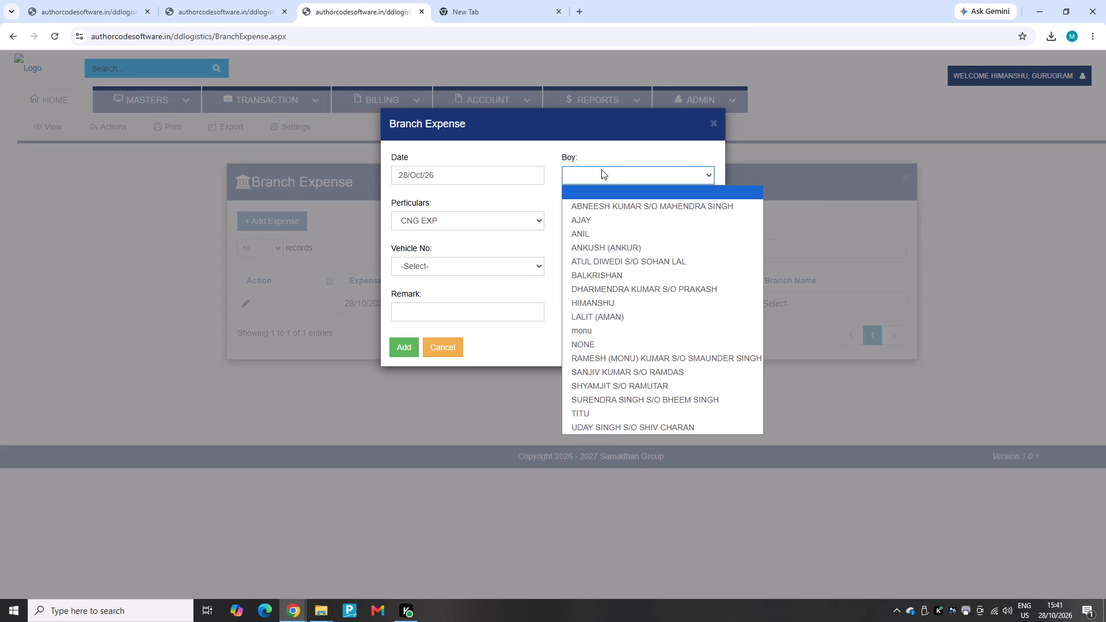
left_click(608, 335)
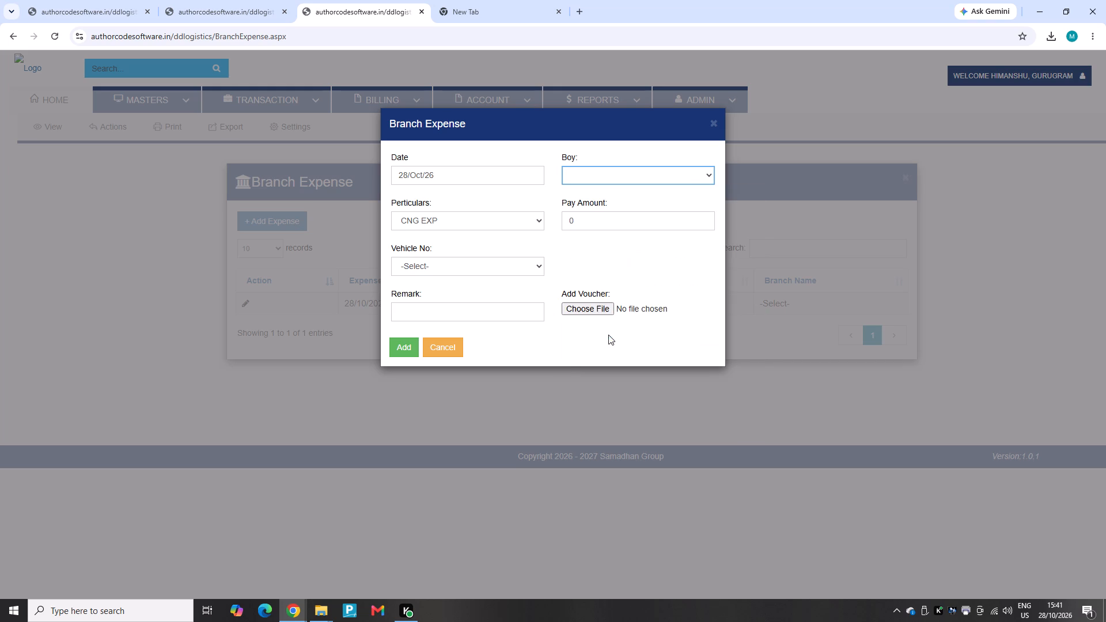
left_click(501, 224)
key("Tab")
key("Tab")
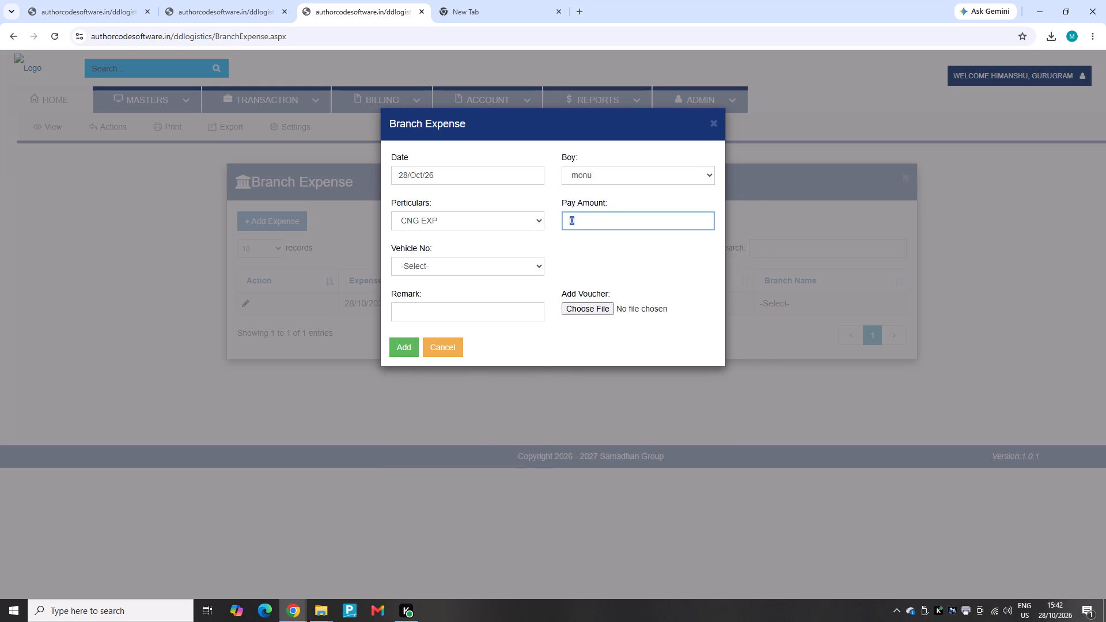
type("3638")
key("Tab")
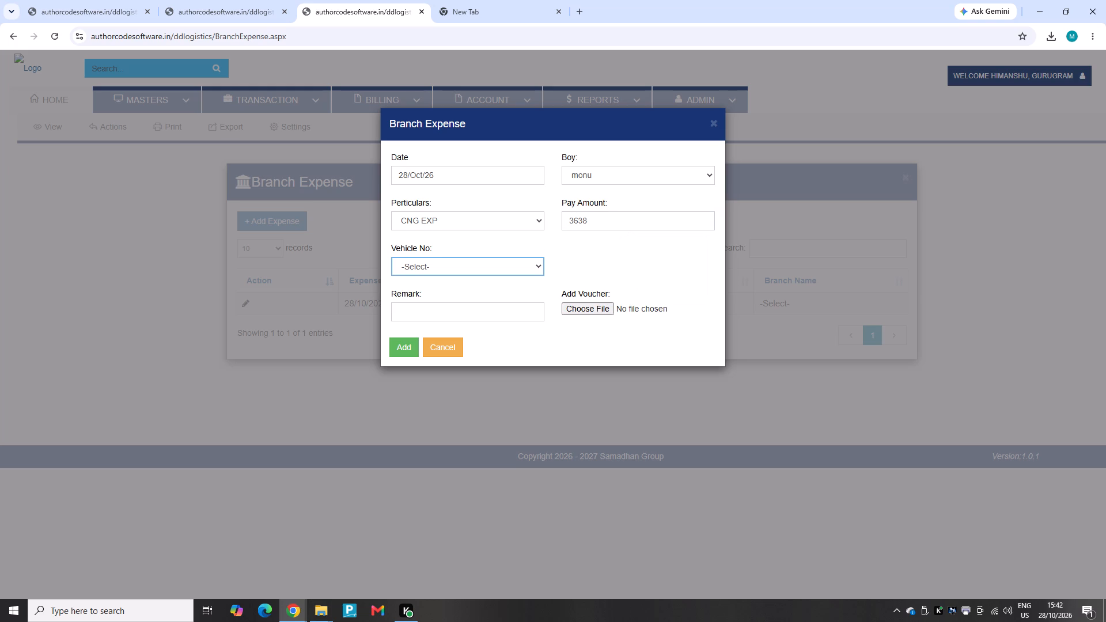
key("Down")
key("Down")
key("Down")
key("Down")
key("Down")
key("Down")
key("Down")
key("Down")
key("Down")
key("Down")
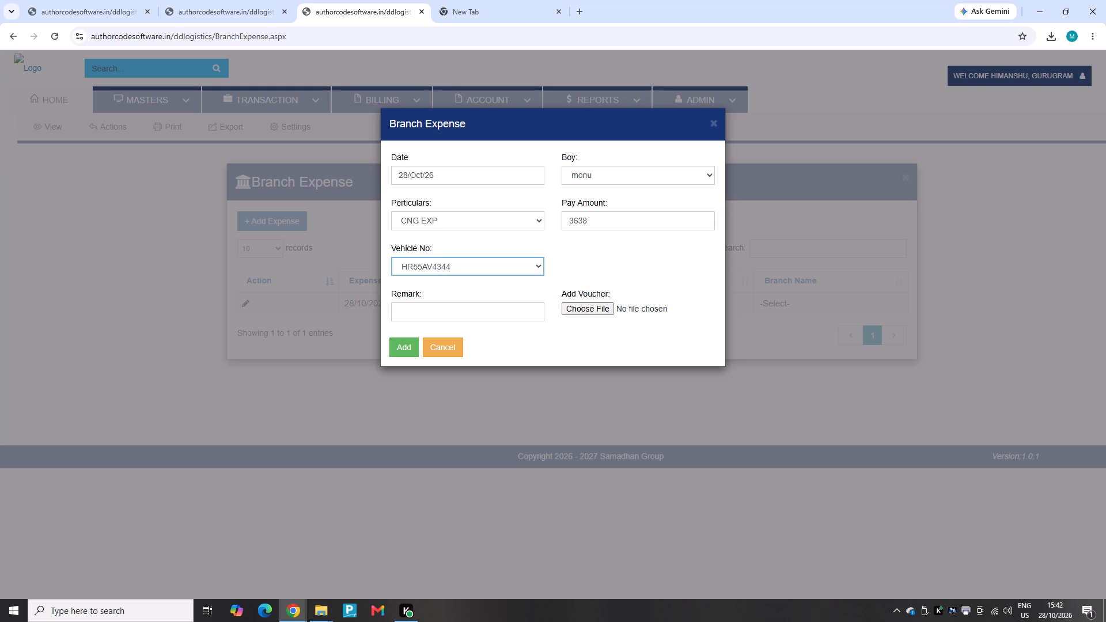
key("Tab")
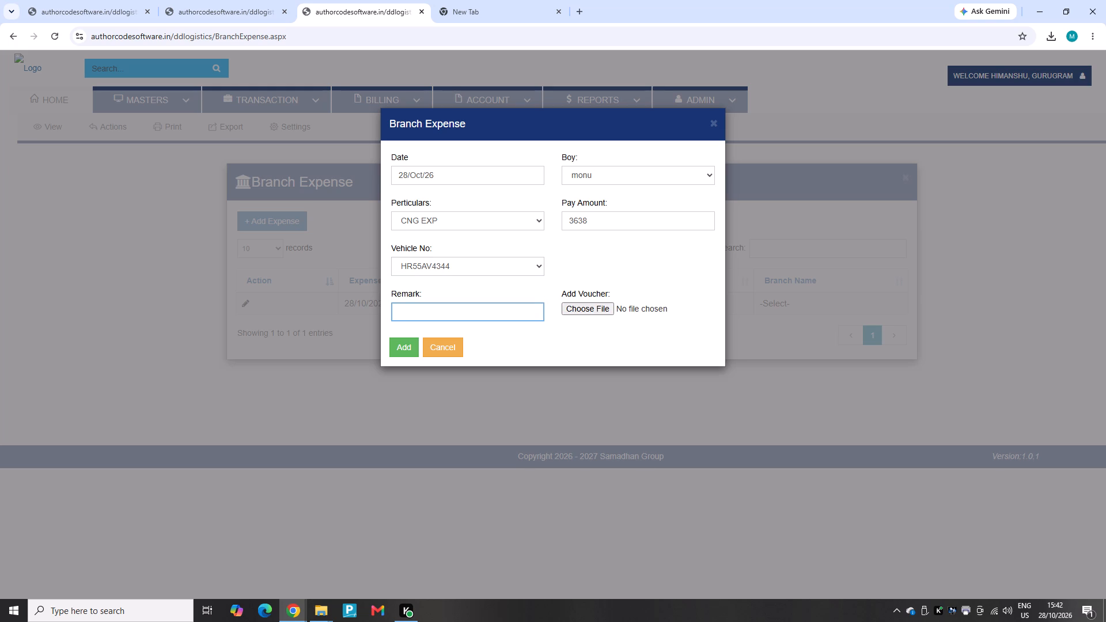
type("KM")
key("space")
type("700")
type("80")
left_click(574, 314)
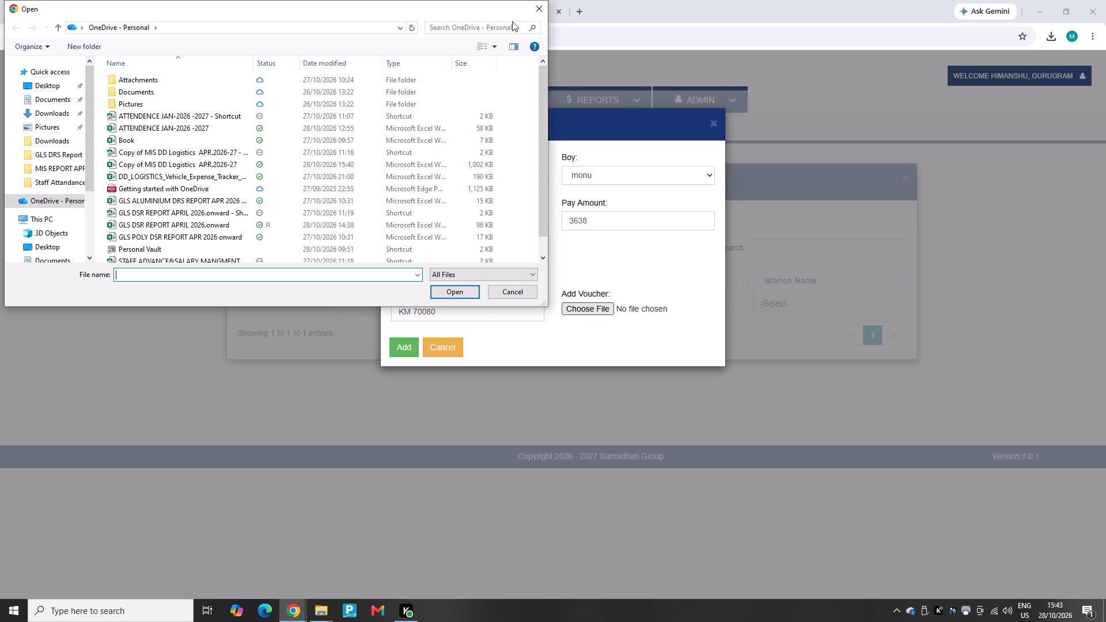
left_click(532, 8)
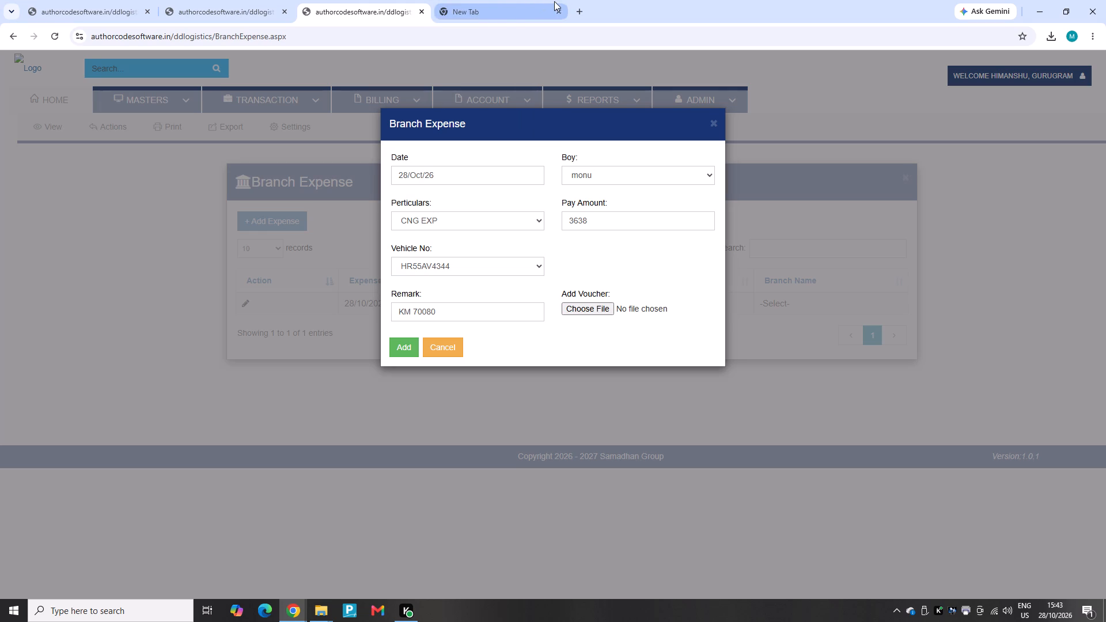
left_click(506, 10)
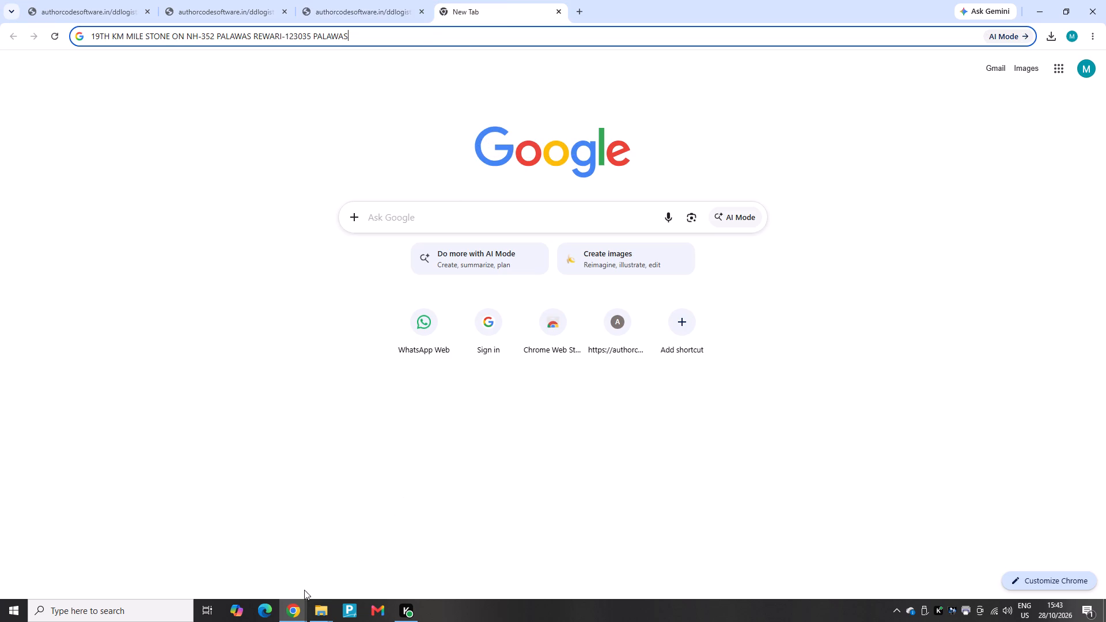
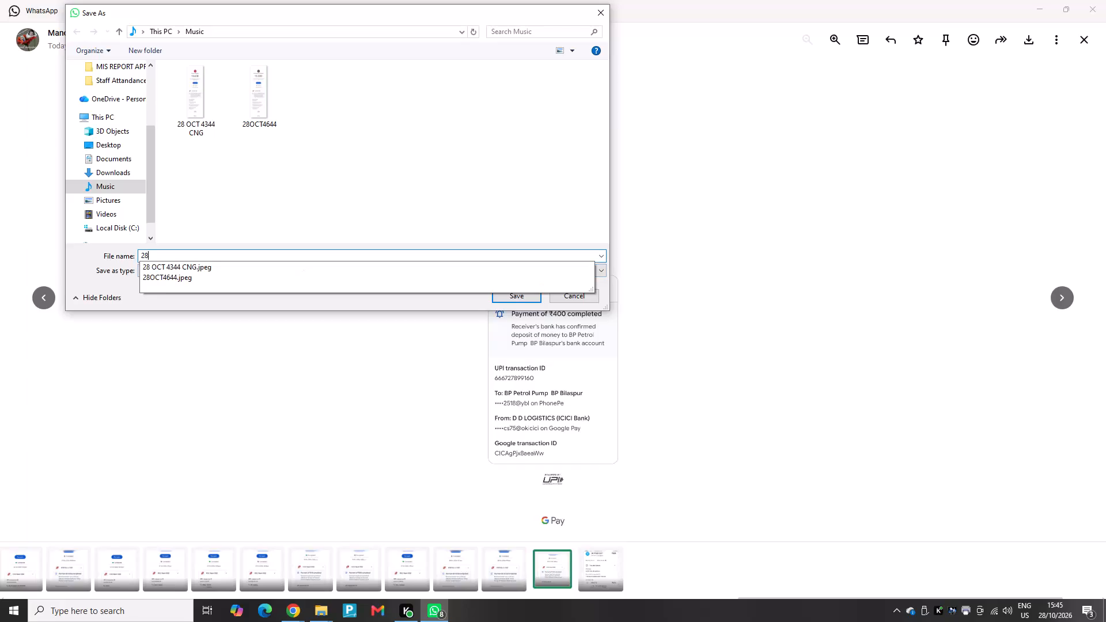
Enter a file name beginning with 28OCT for the ₹400 BP Petrol Pump payment image being saved in the Music folder.
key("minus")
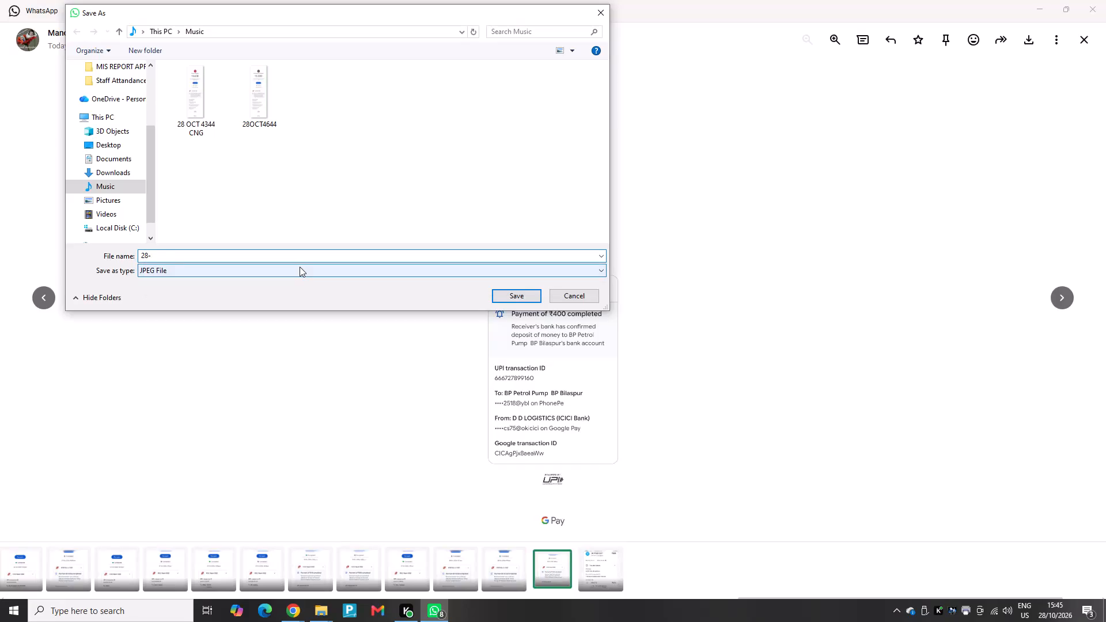
key("BackSpace")
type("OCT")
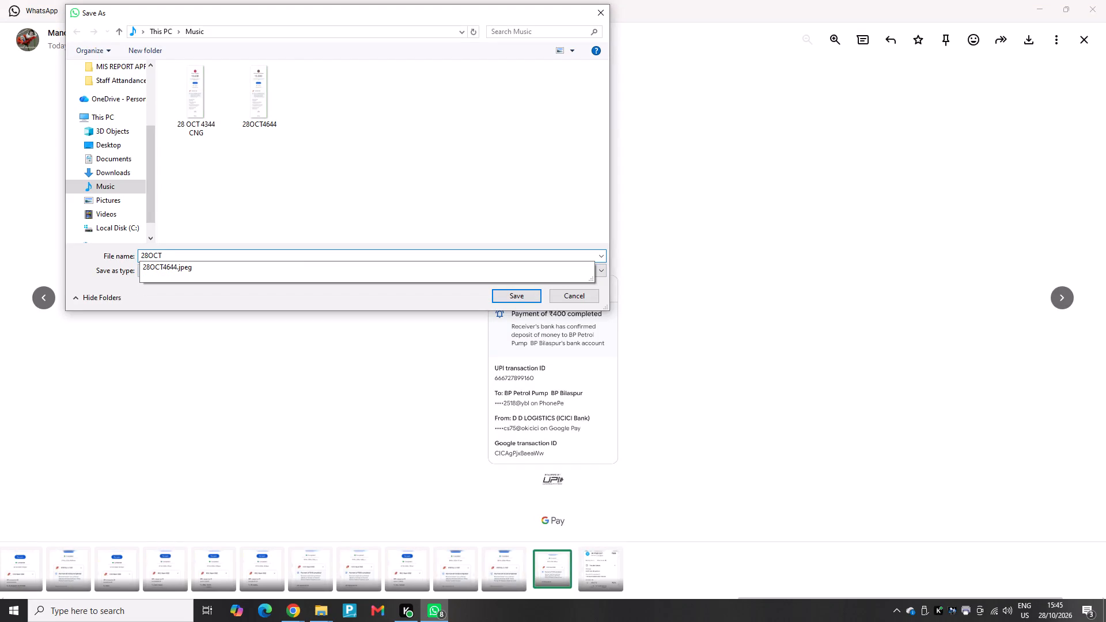
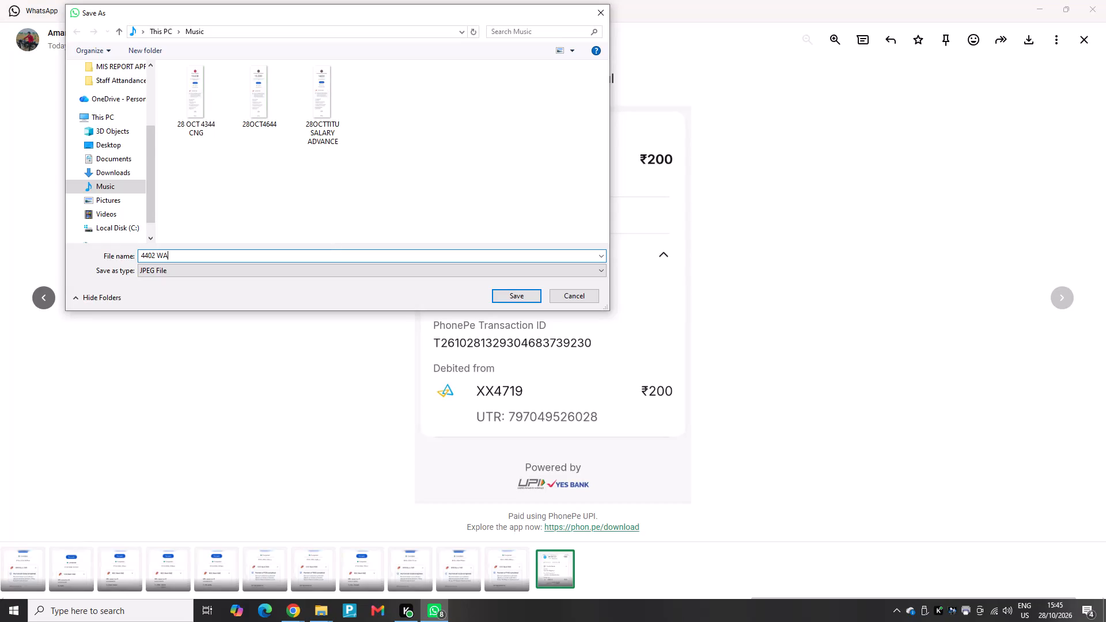
Name the ₹200 payment receipt image 4402 WASHING 28OCT for saving in the Music folder.
type("MG")
key("BackSpace")
key("BackSpace")
type("NG 28")
type("OCT")
key("BackSpace")
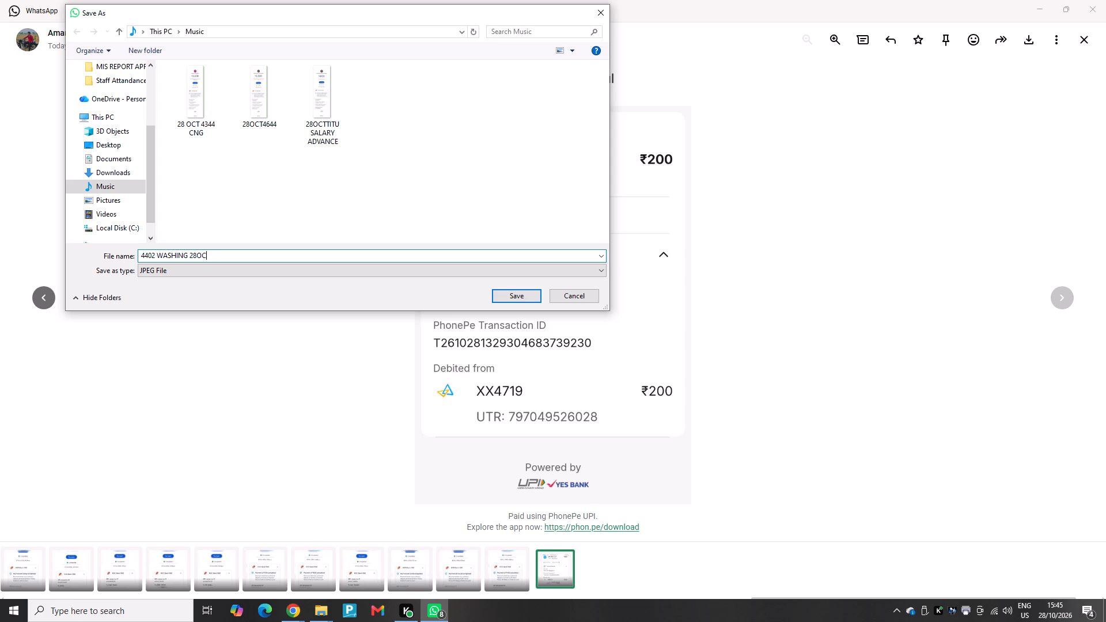
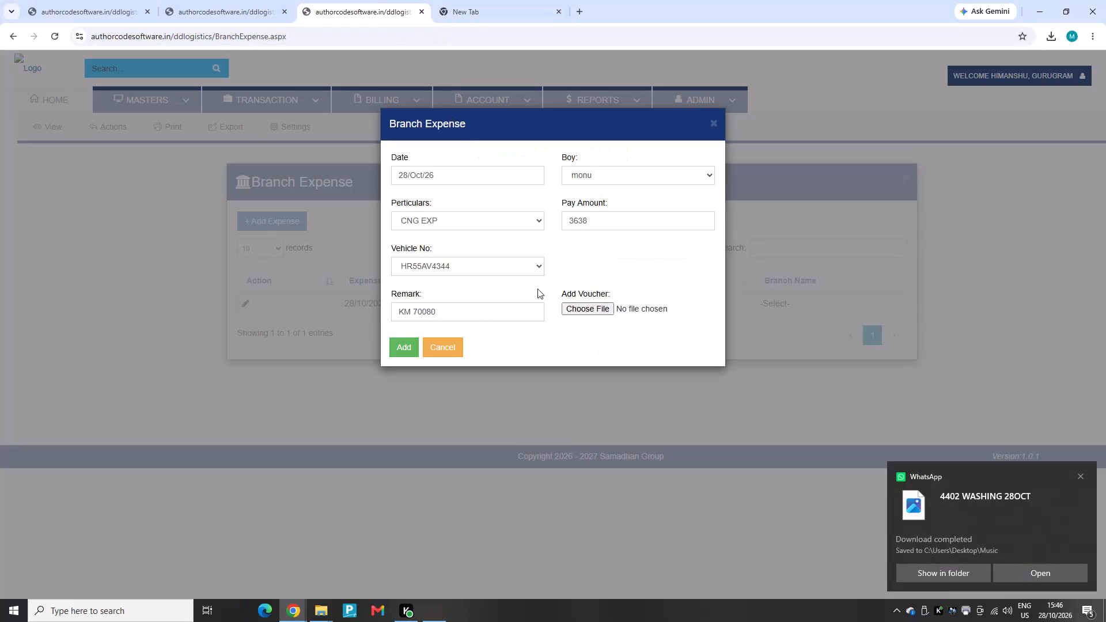
Attach the 28 OCT 4344 CNG image from the Music folder as the voucher, add the 3638 CNG expense, and return to the expense list.
left_click(579, 308)
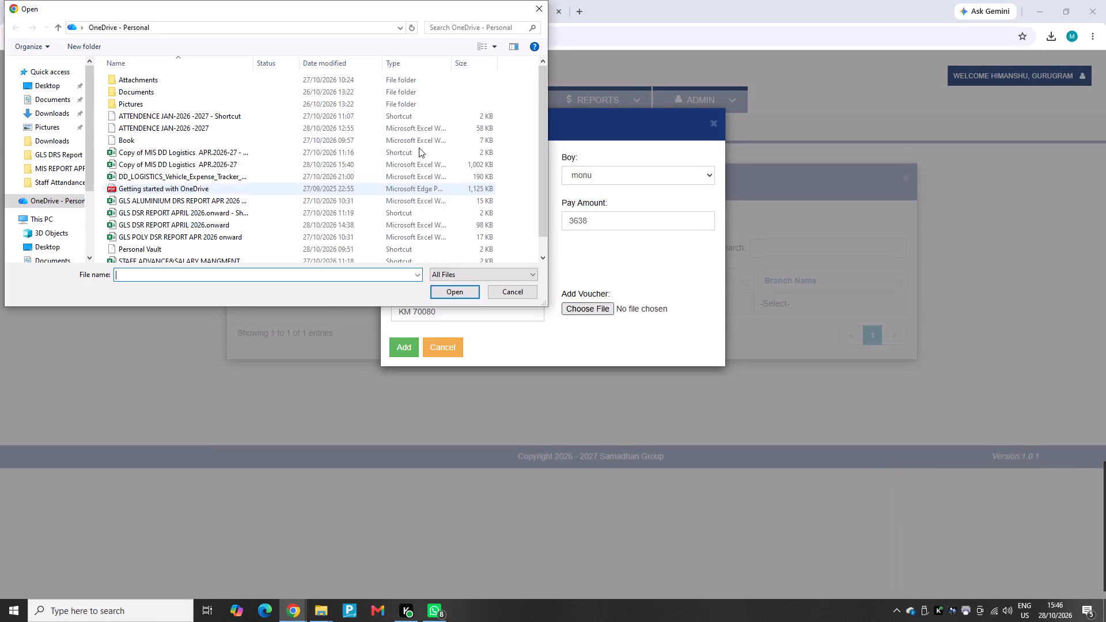
scroll(56, 230, "down", 2)
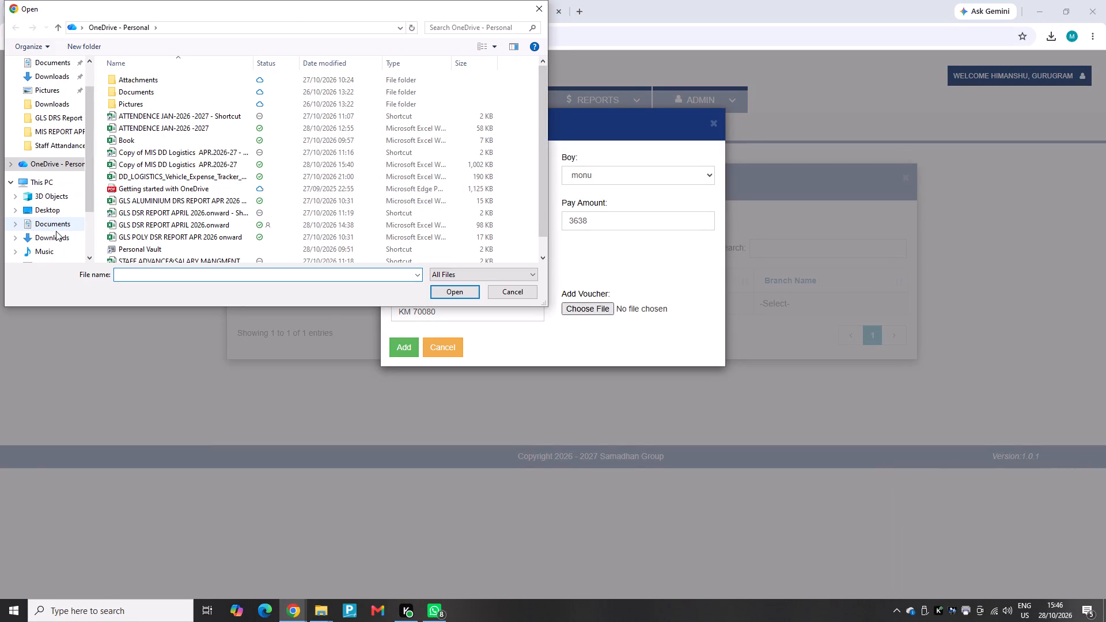
left_click(54, 247)
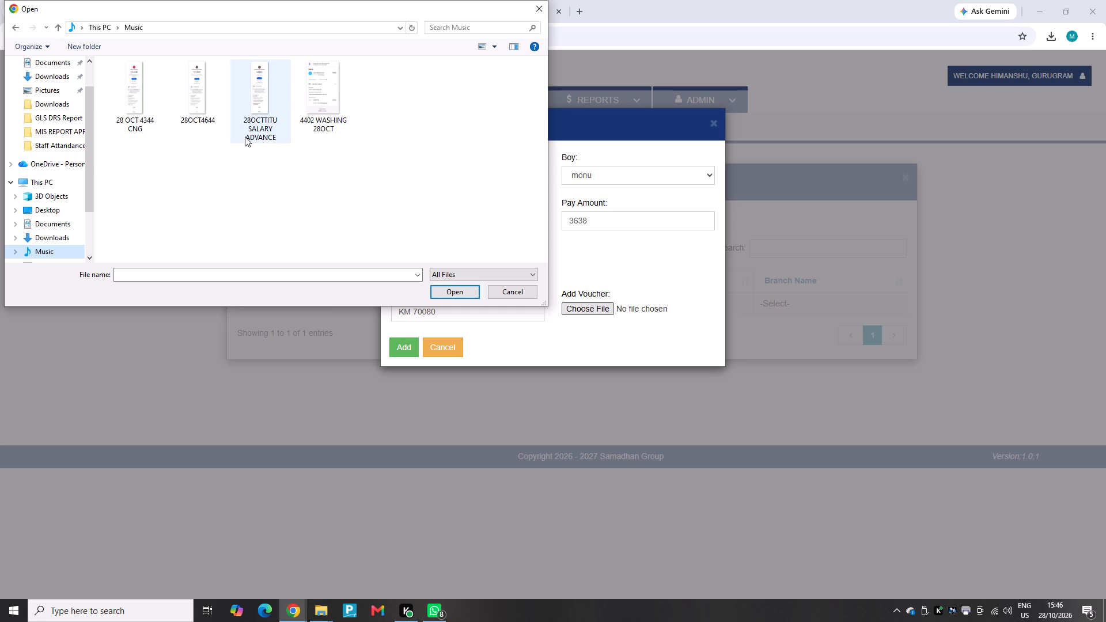
left_click(141, 131)
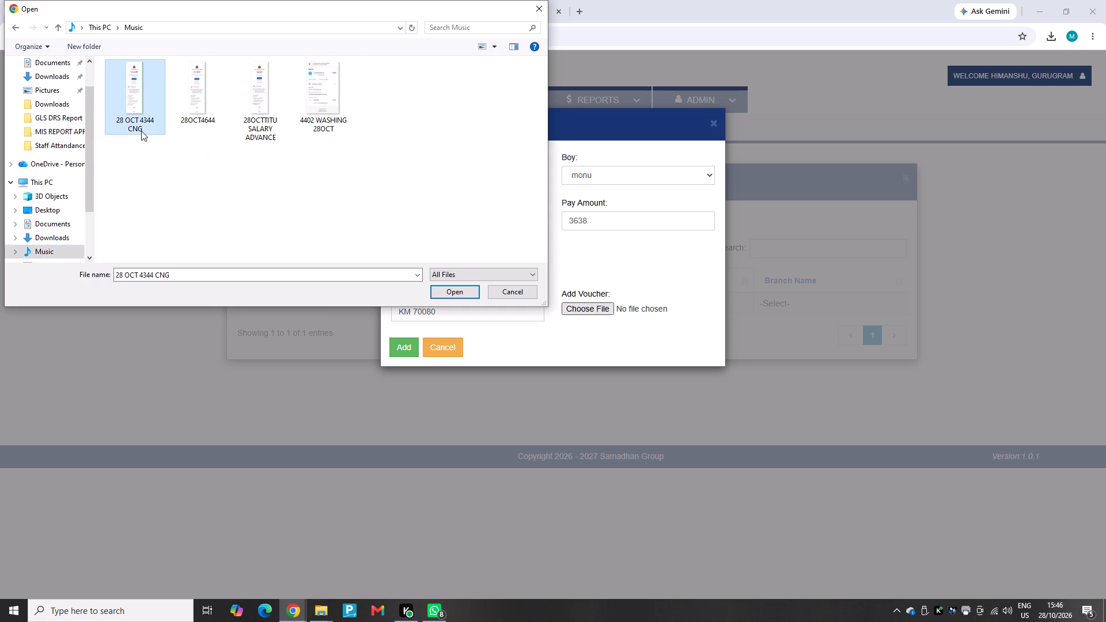
left_click(457, 290)
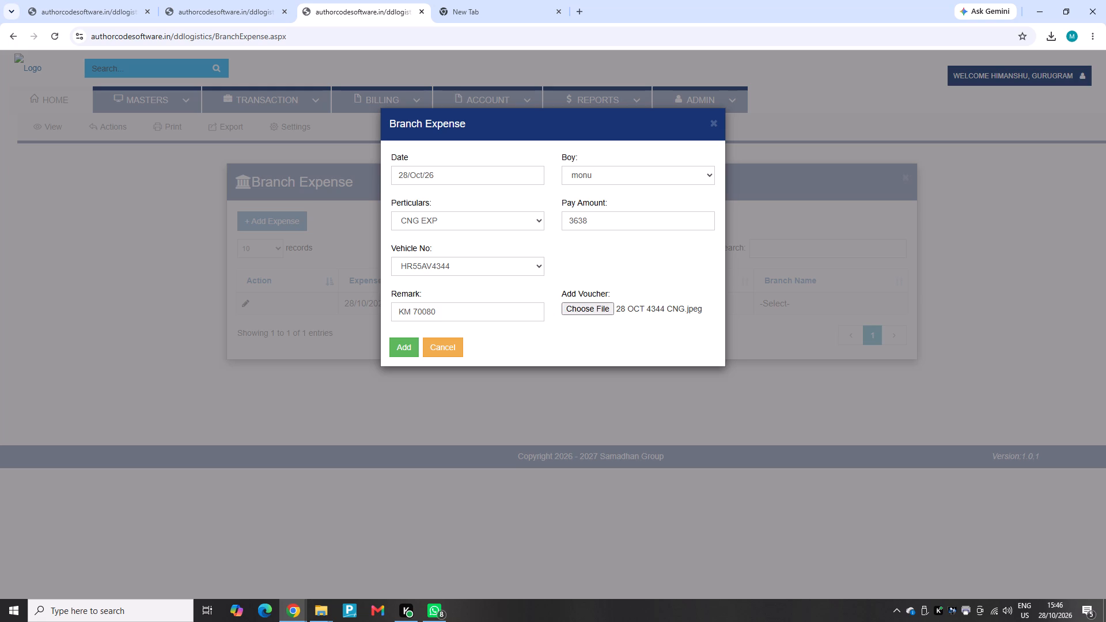
left_click(403, 351)
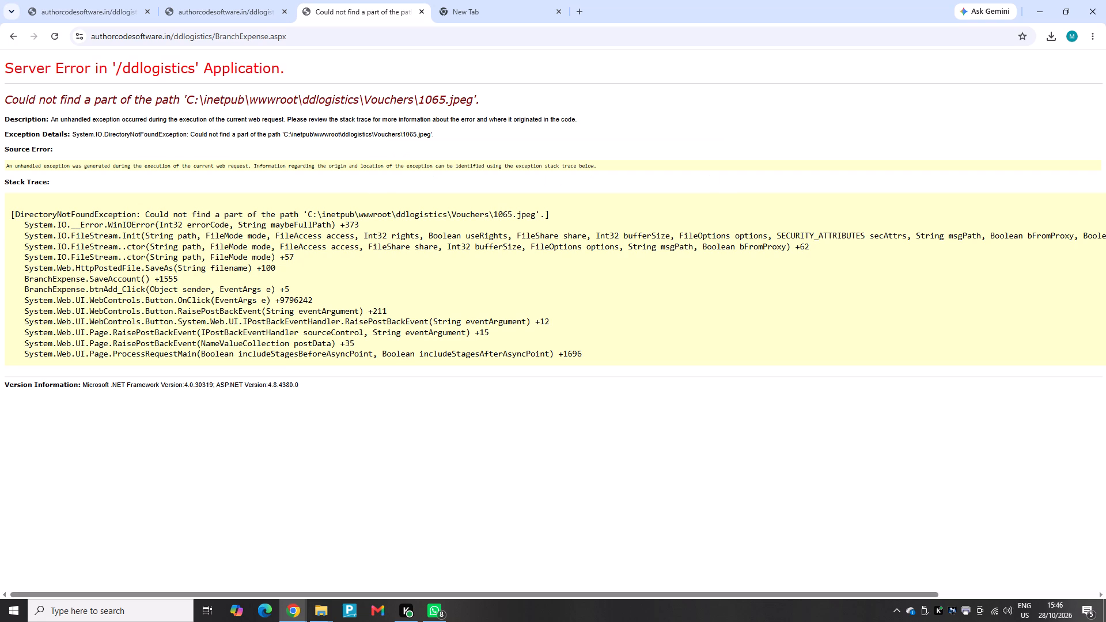
left_click(16, 40)
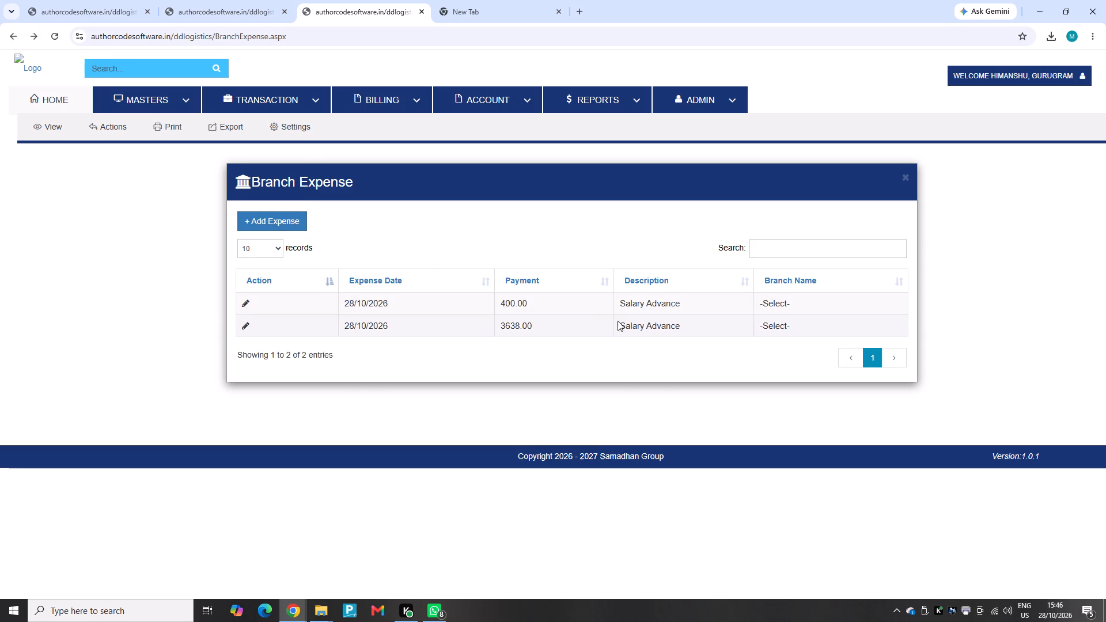
left_click(247, 324)
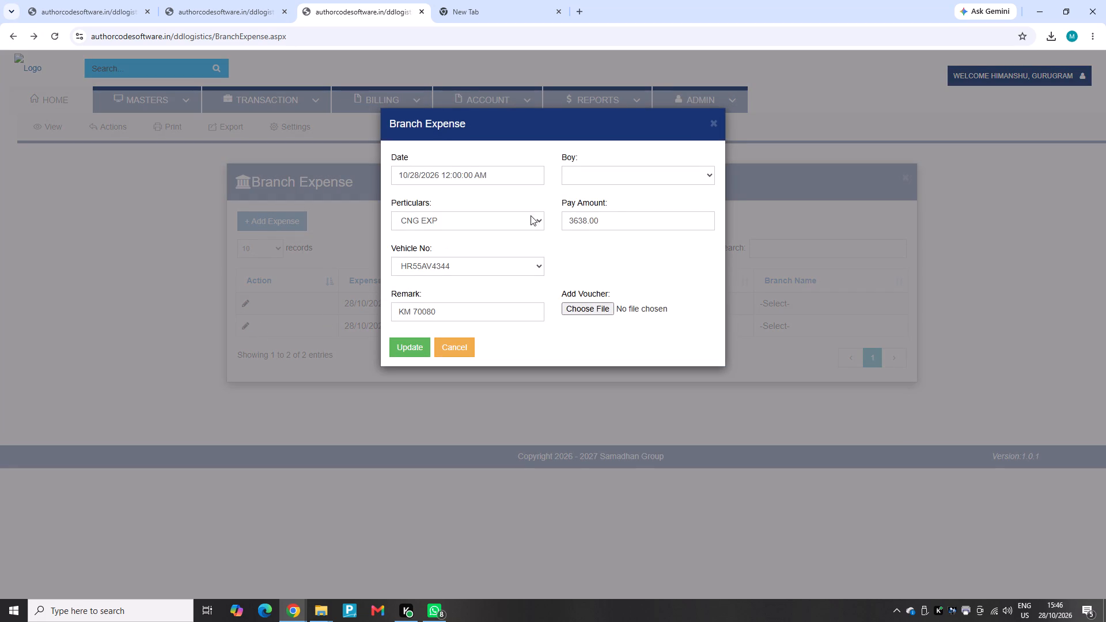
left_click(624, 177)
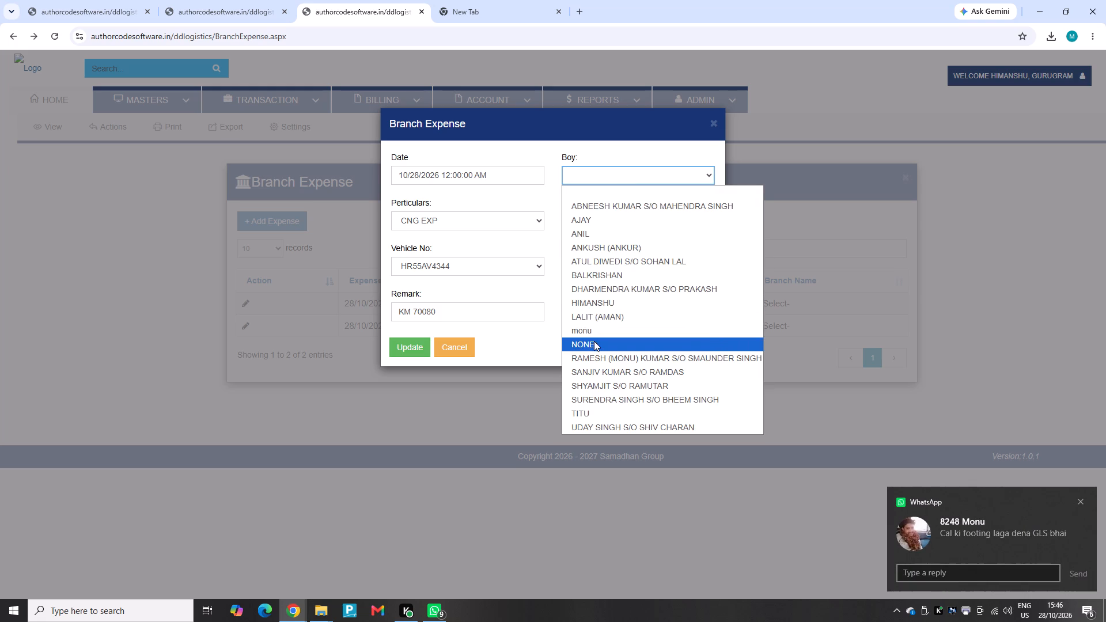
left_click(605, 331)
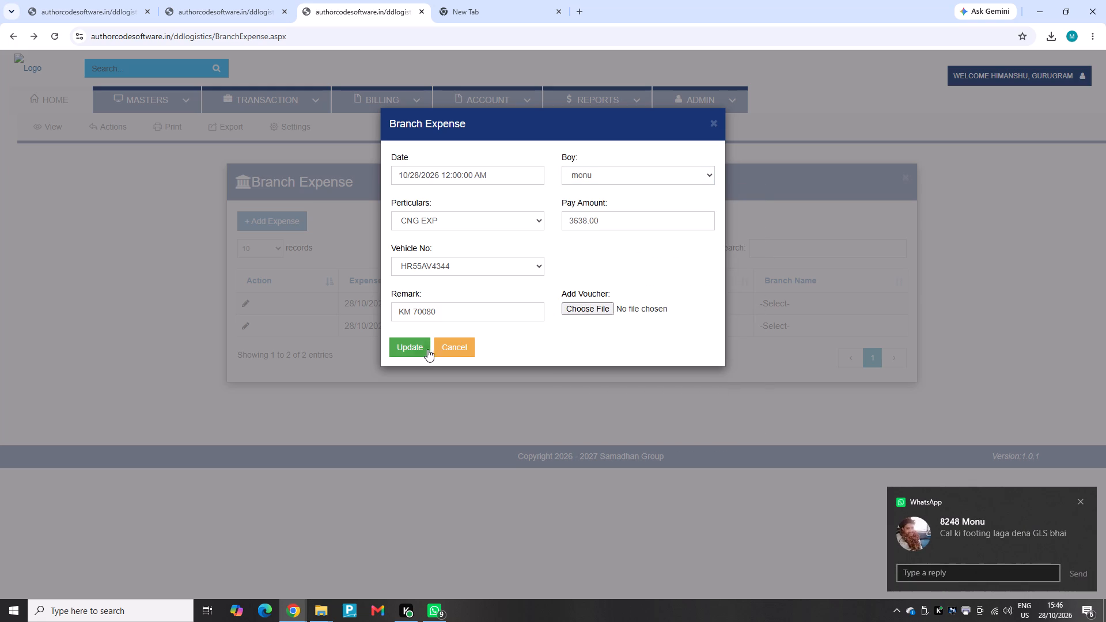
left_click(422, 350)
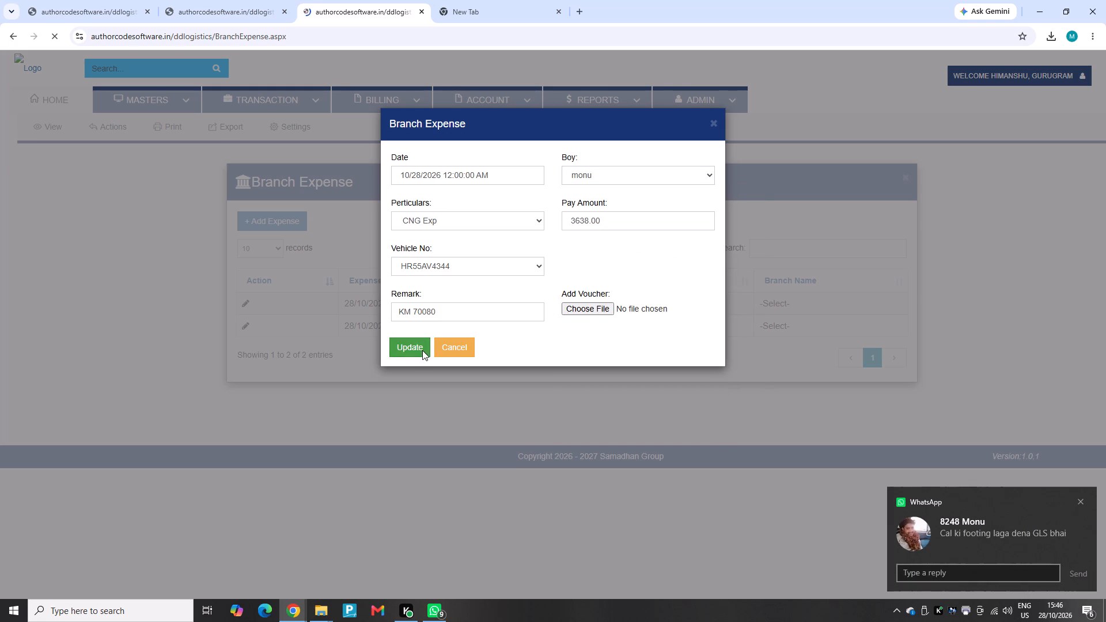
left_click(619, 345)
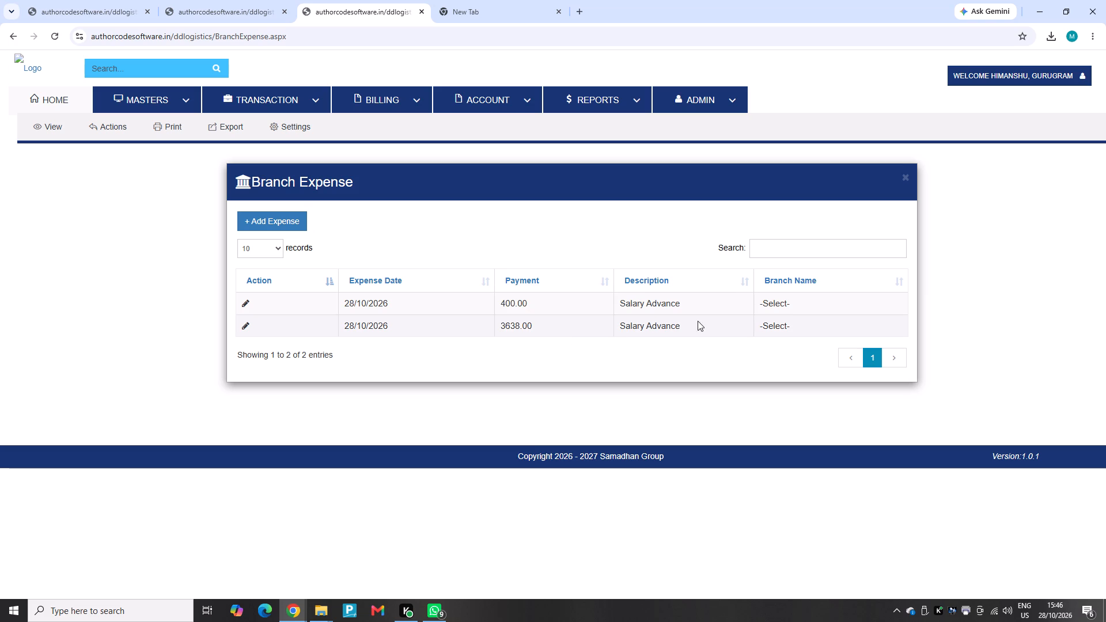
left_click(288, 217)
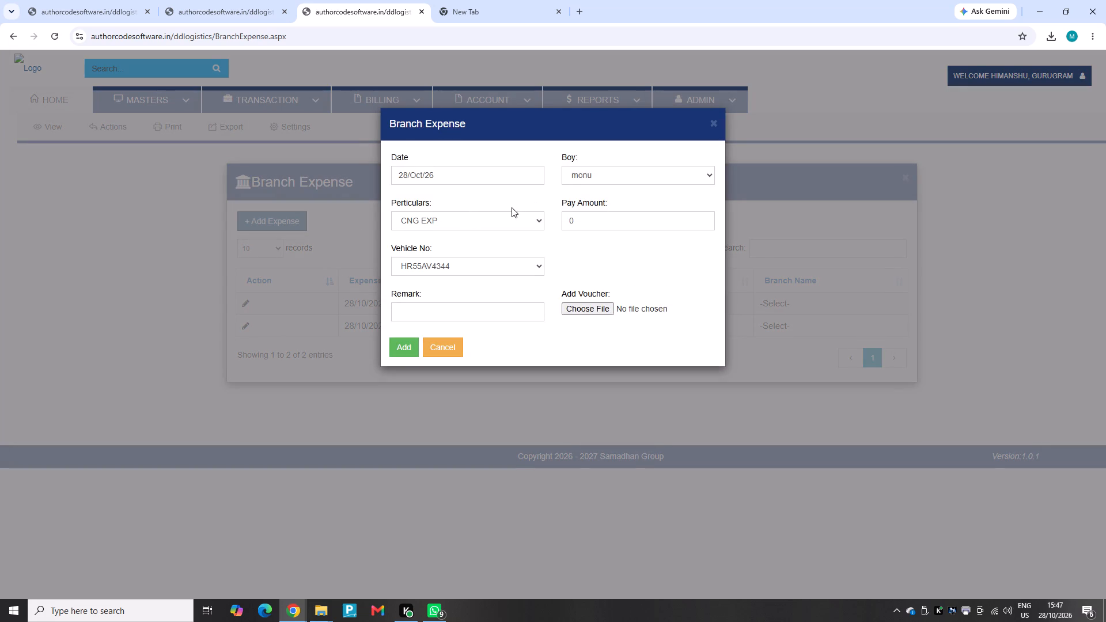
left_click(618, 183)
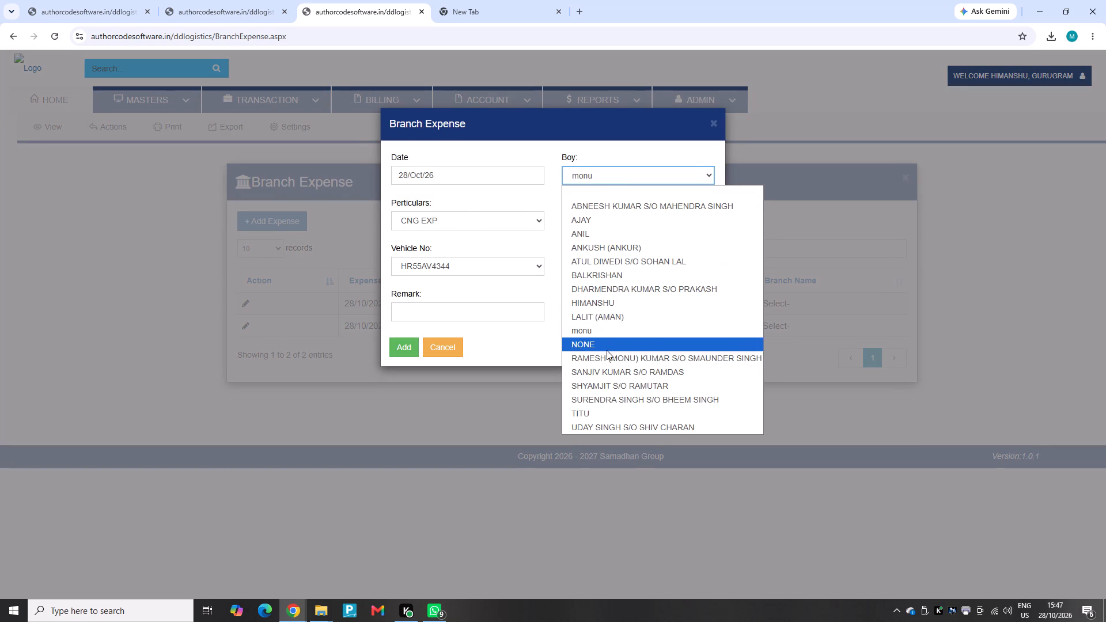
left_click(594, 407)
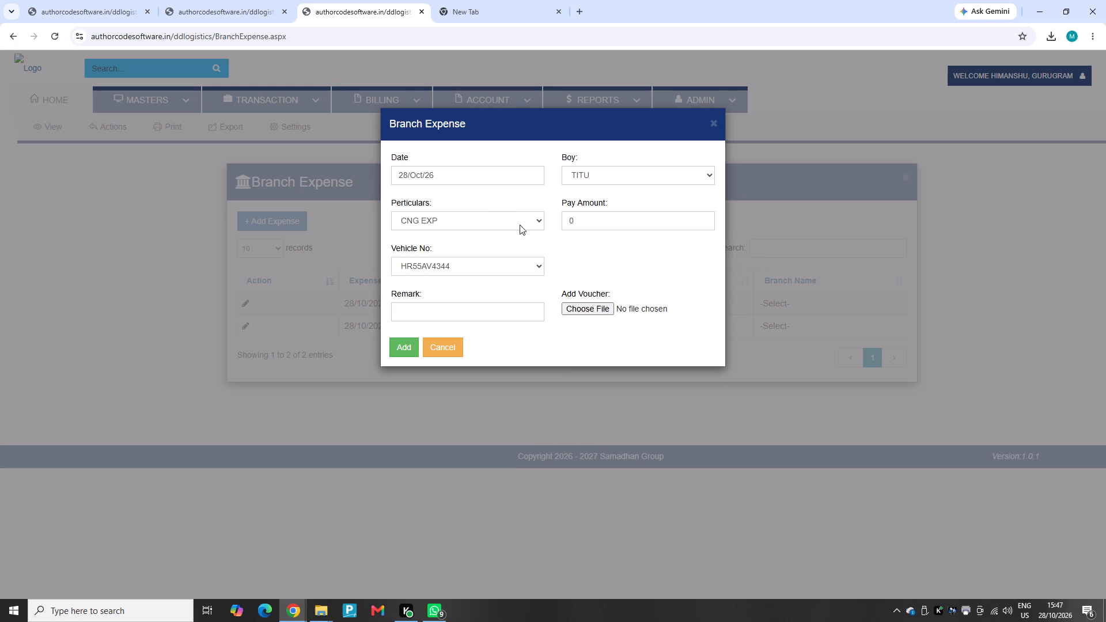
left_click(585, 230)
left_click(594, 223)
key("BackSpace")
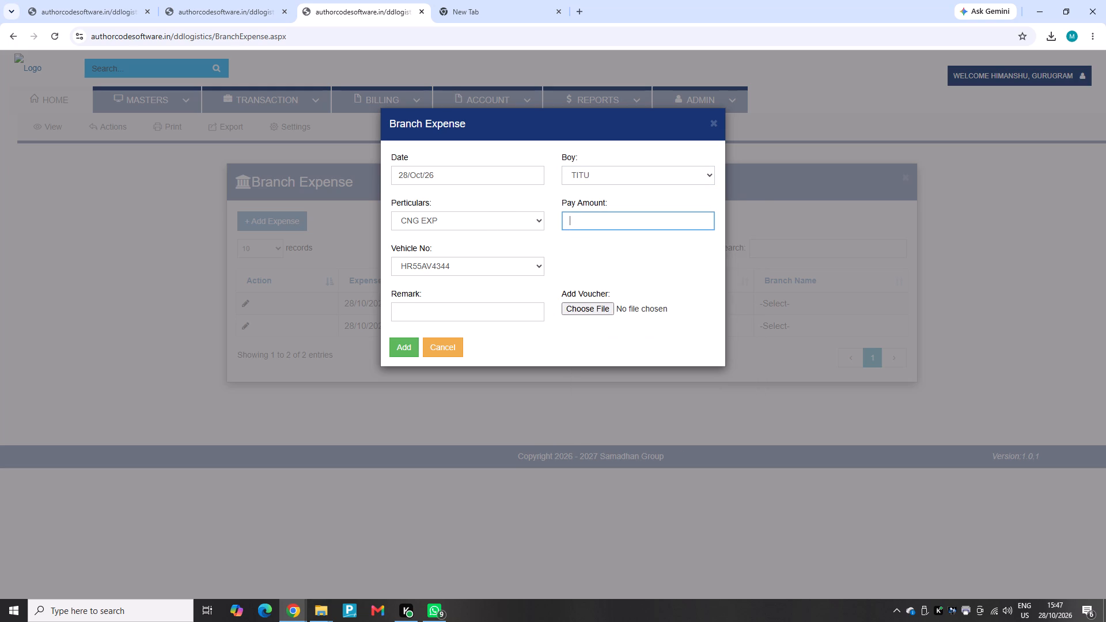
type("3330")
key("Tab")
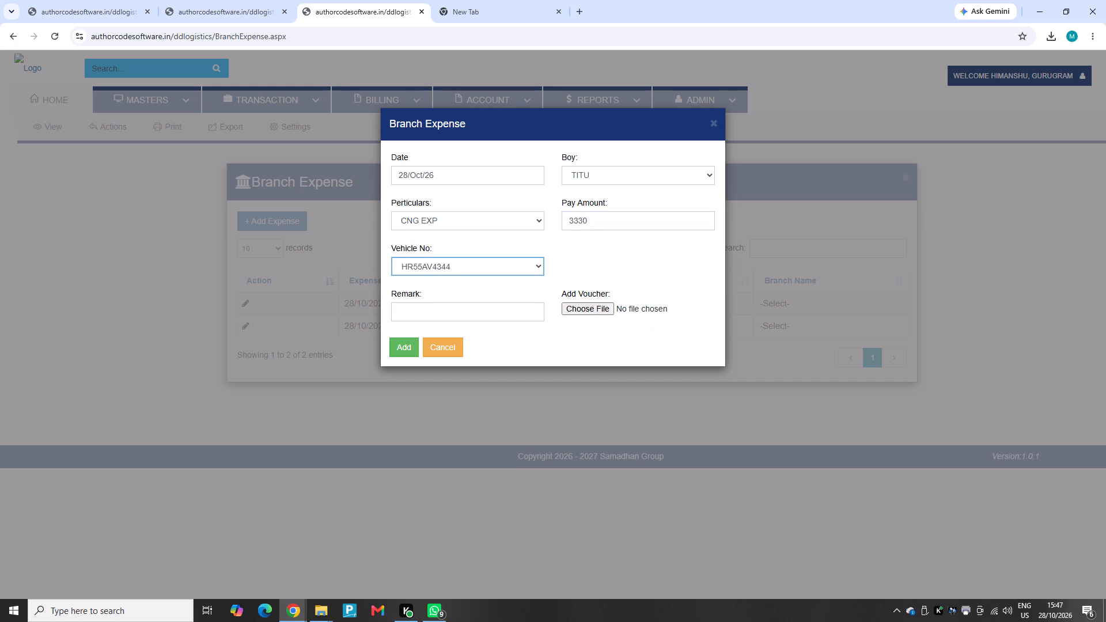
key("Up")
key("Up")
key("Tab")
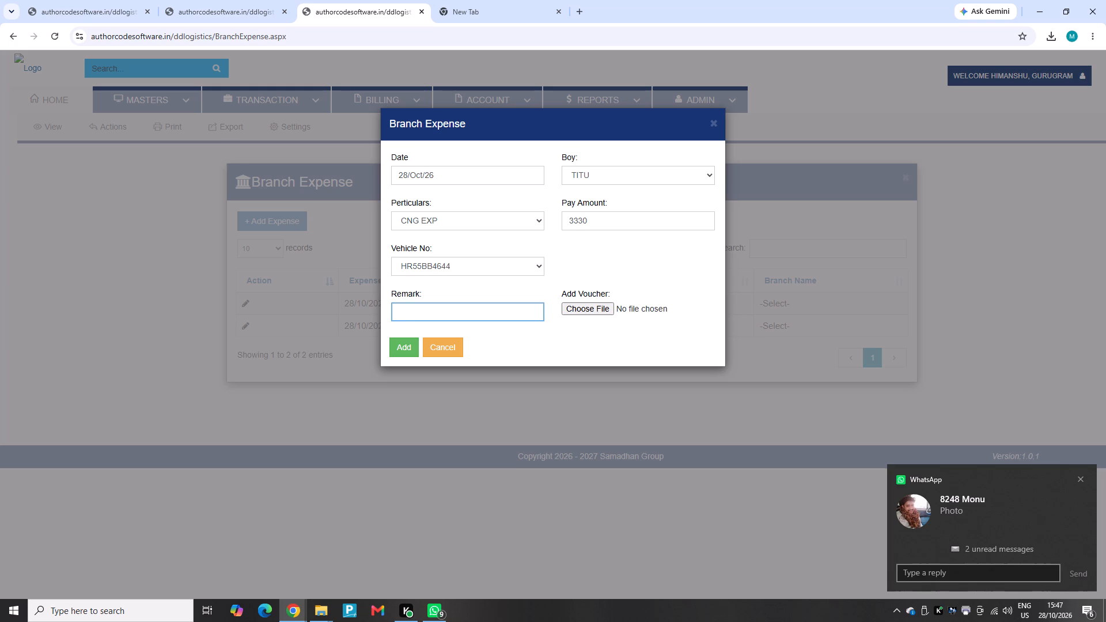
type("KM")
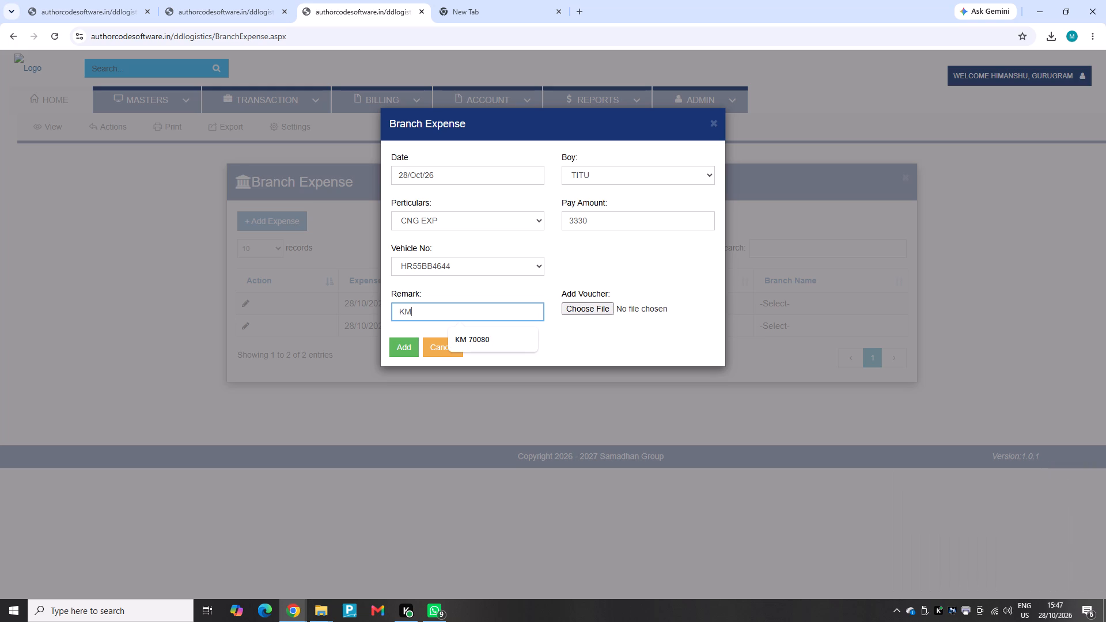
key("space")
type("30931")
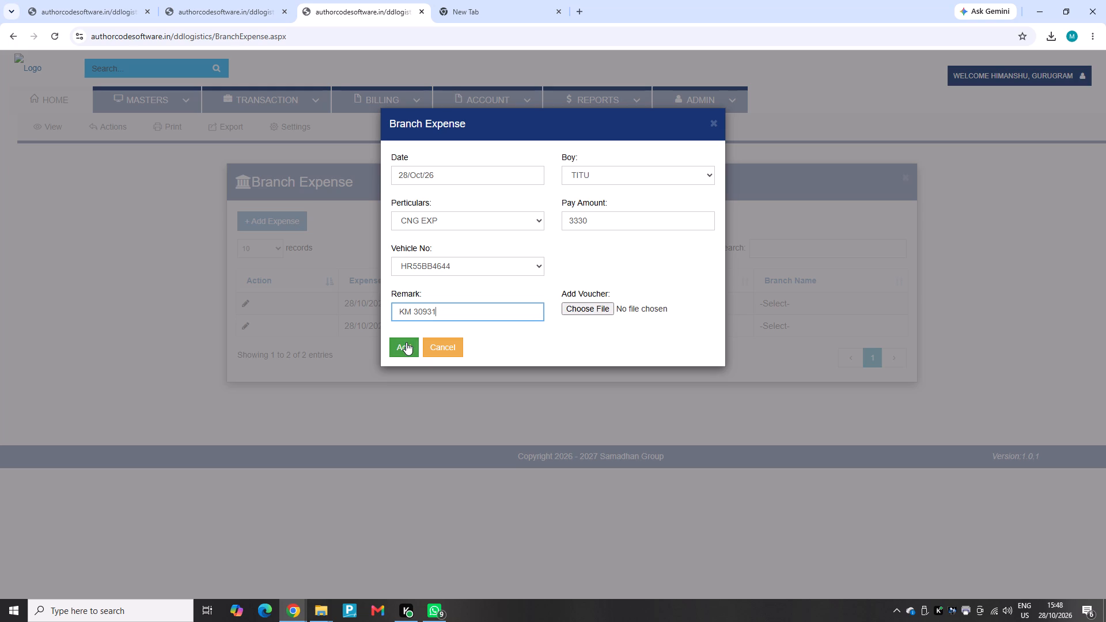
left_click(406, 342)
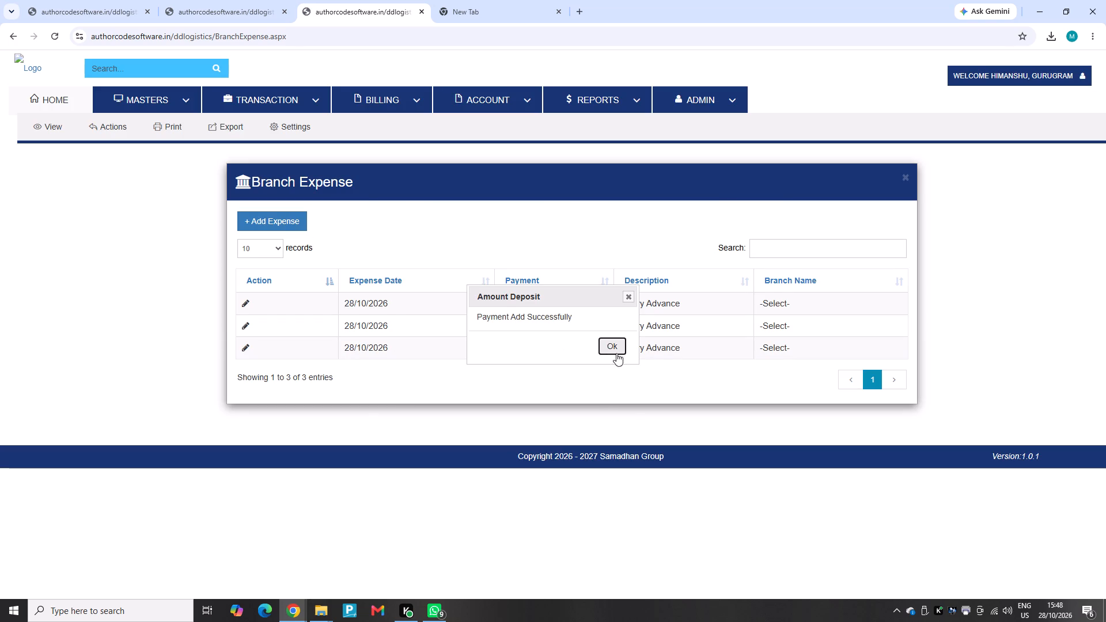
left_click(620, 347)
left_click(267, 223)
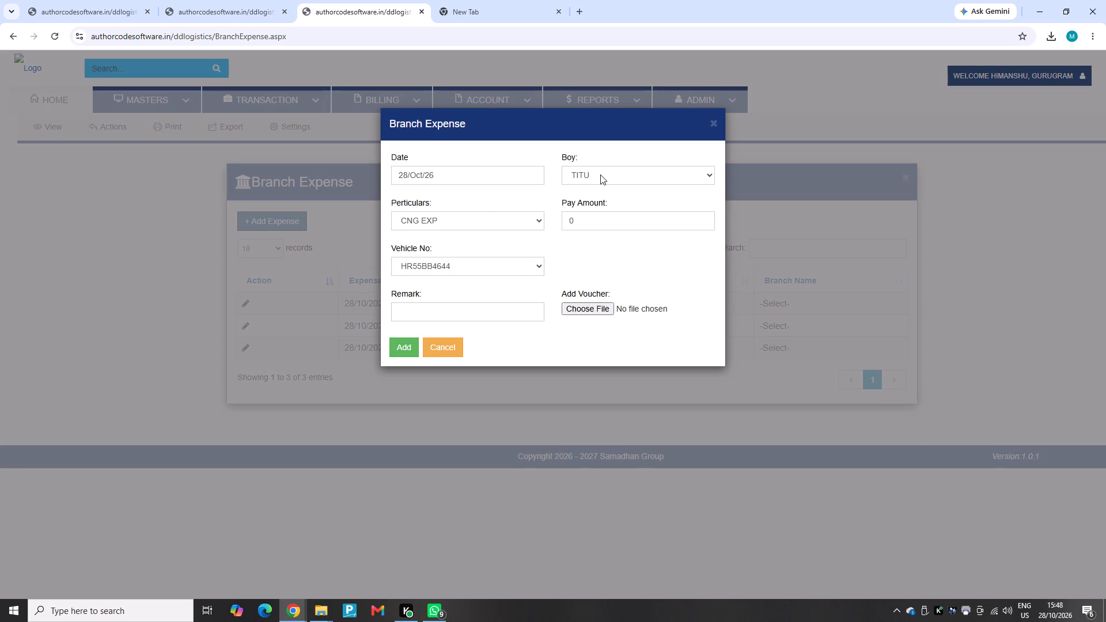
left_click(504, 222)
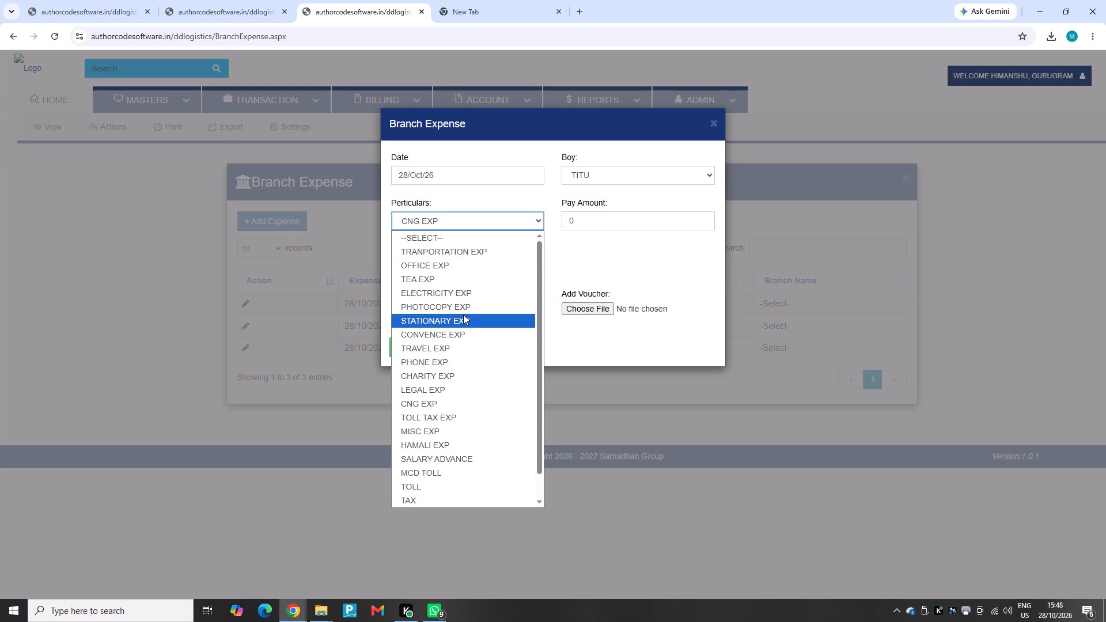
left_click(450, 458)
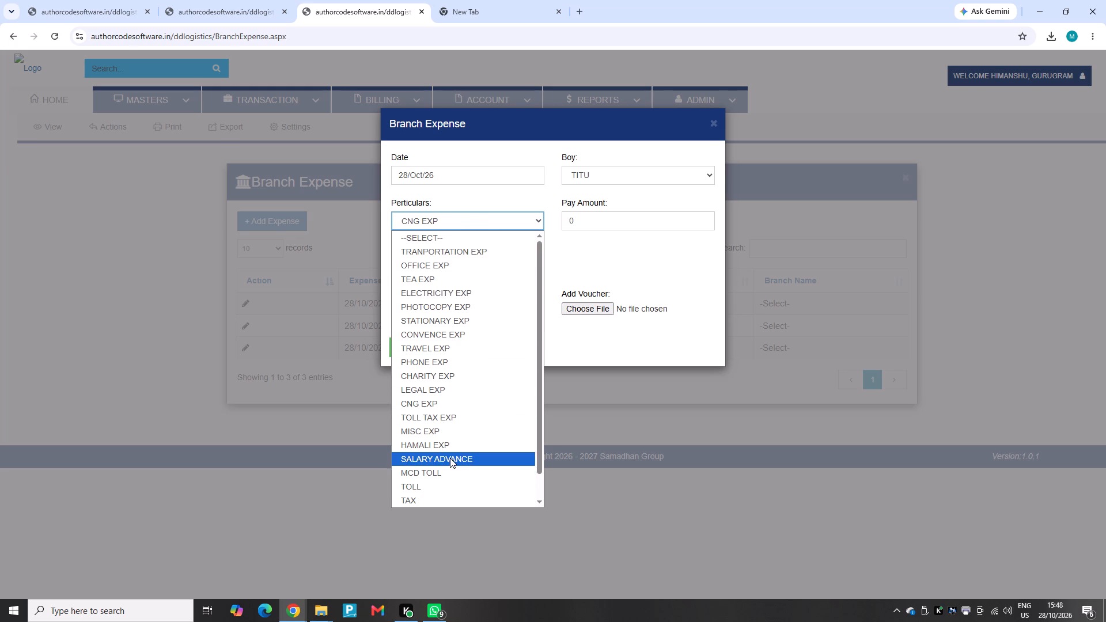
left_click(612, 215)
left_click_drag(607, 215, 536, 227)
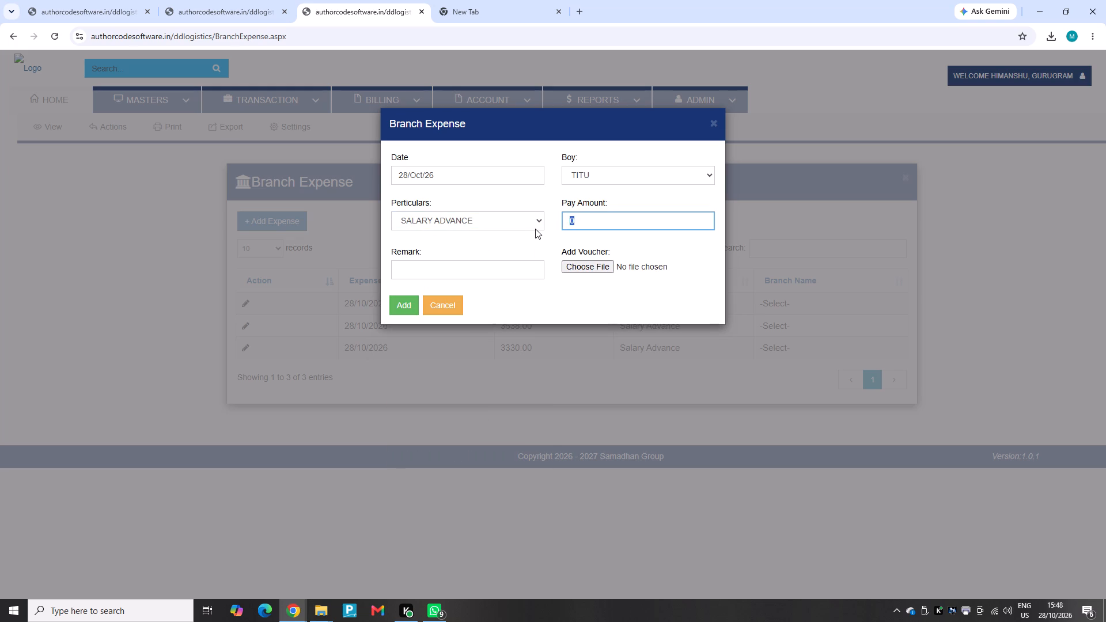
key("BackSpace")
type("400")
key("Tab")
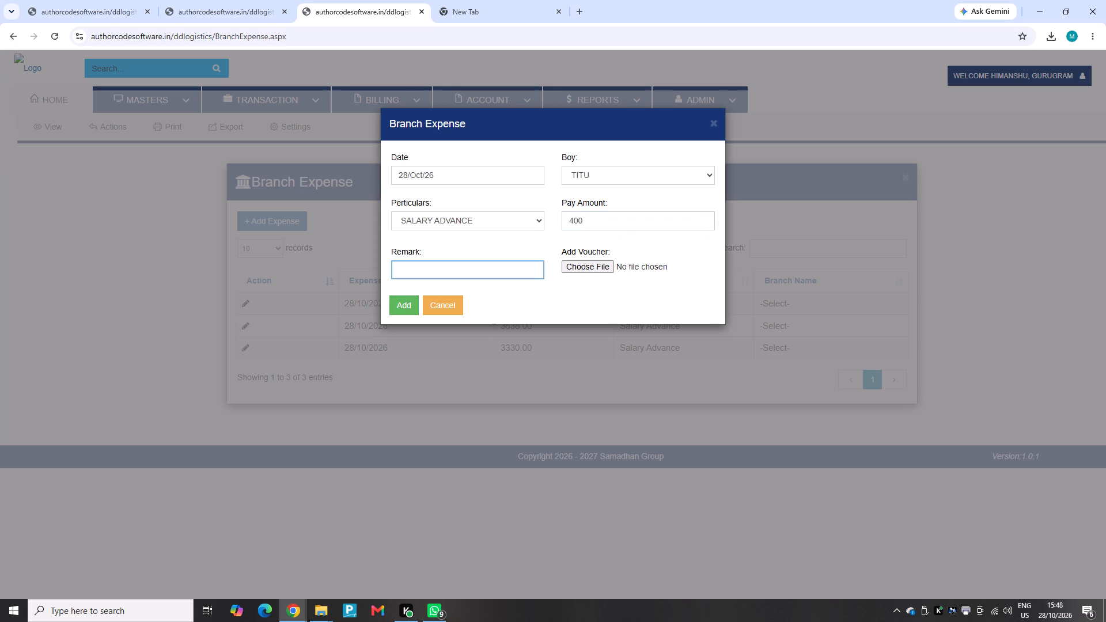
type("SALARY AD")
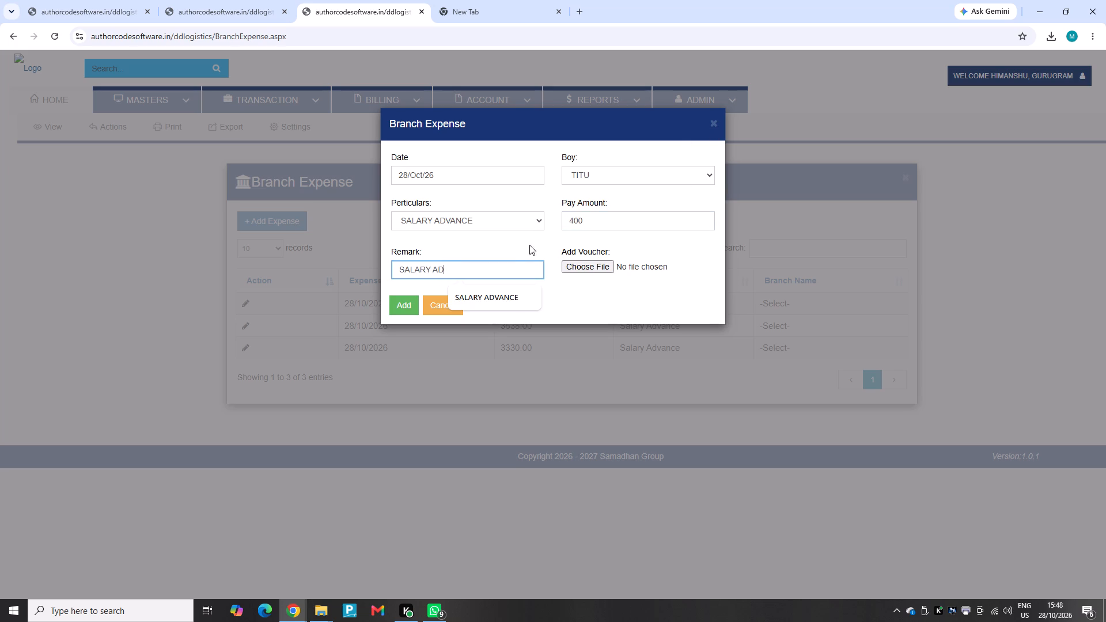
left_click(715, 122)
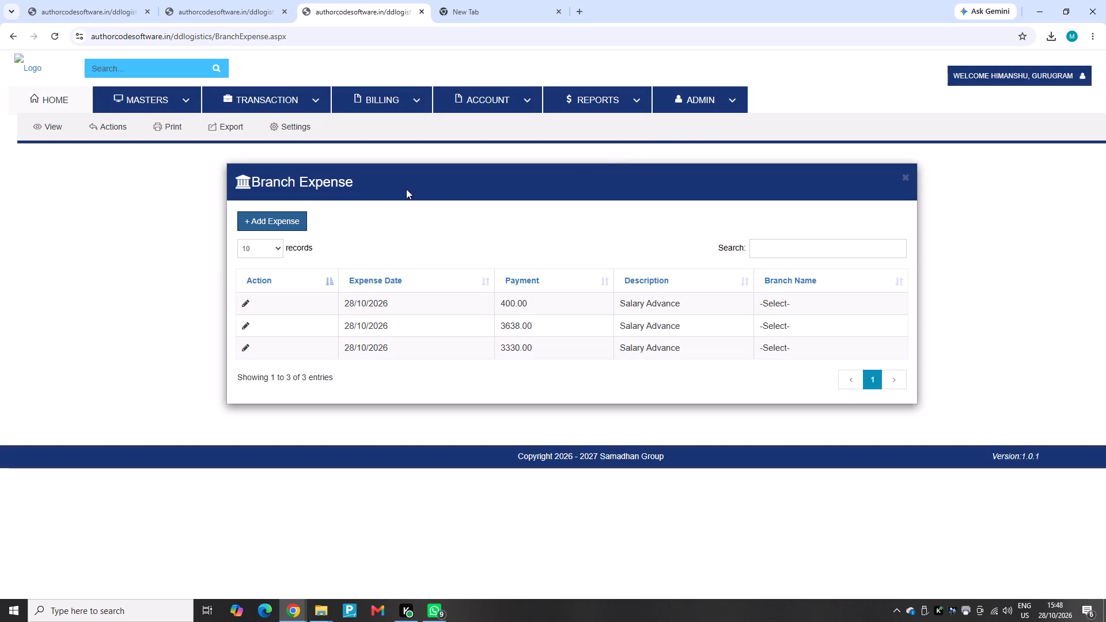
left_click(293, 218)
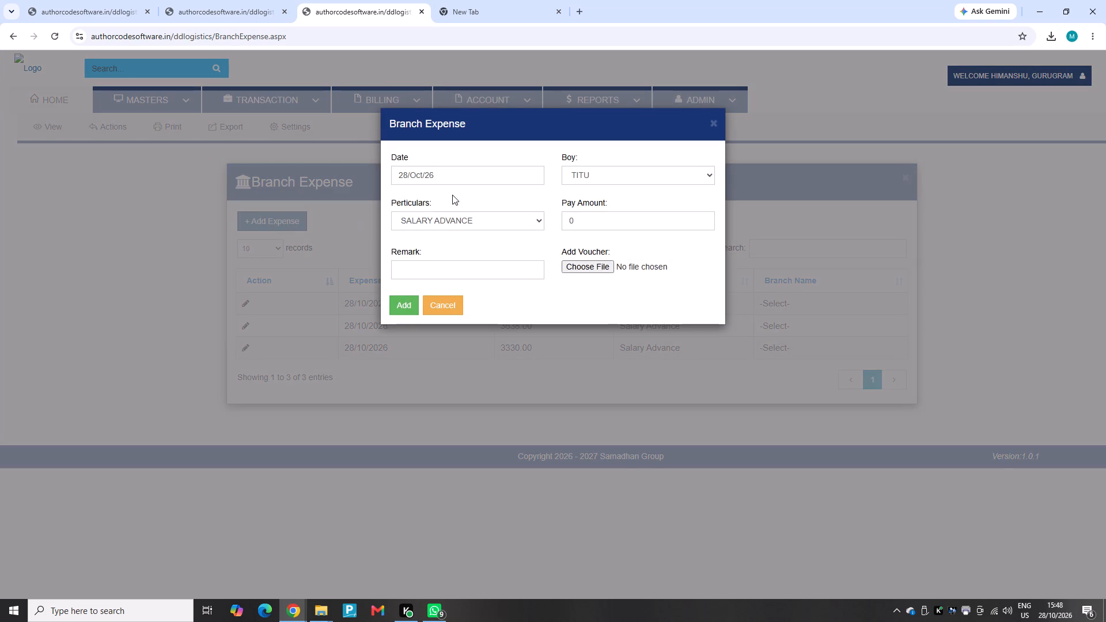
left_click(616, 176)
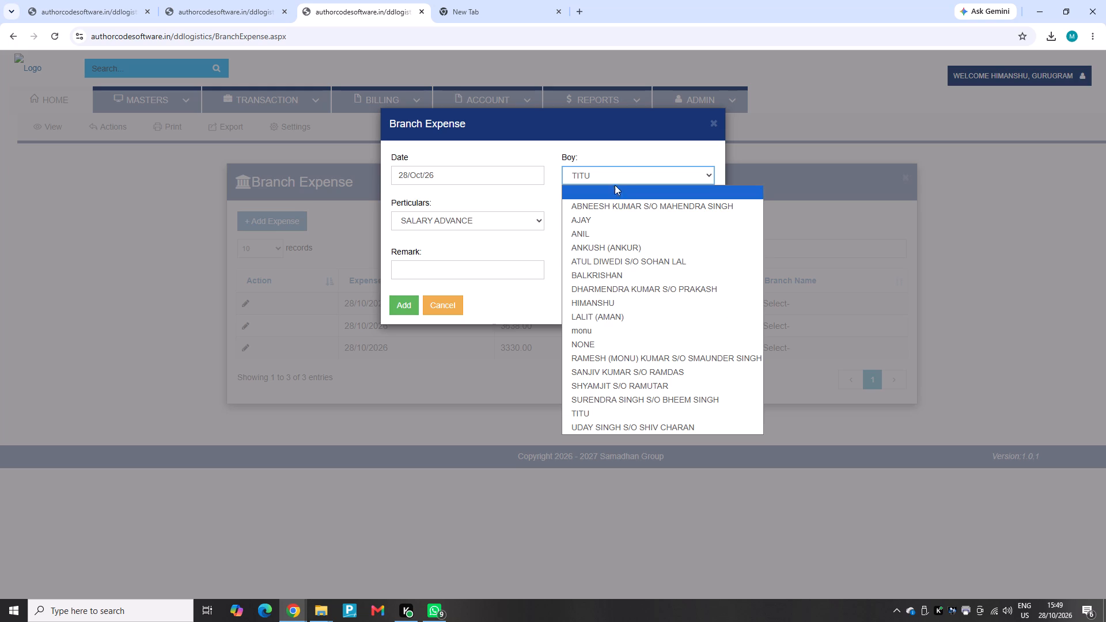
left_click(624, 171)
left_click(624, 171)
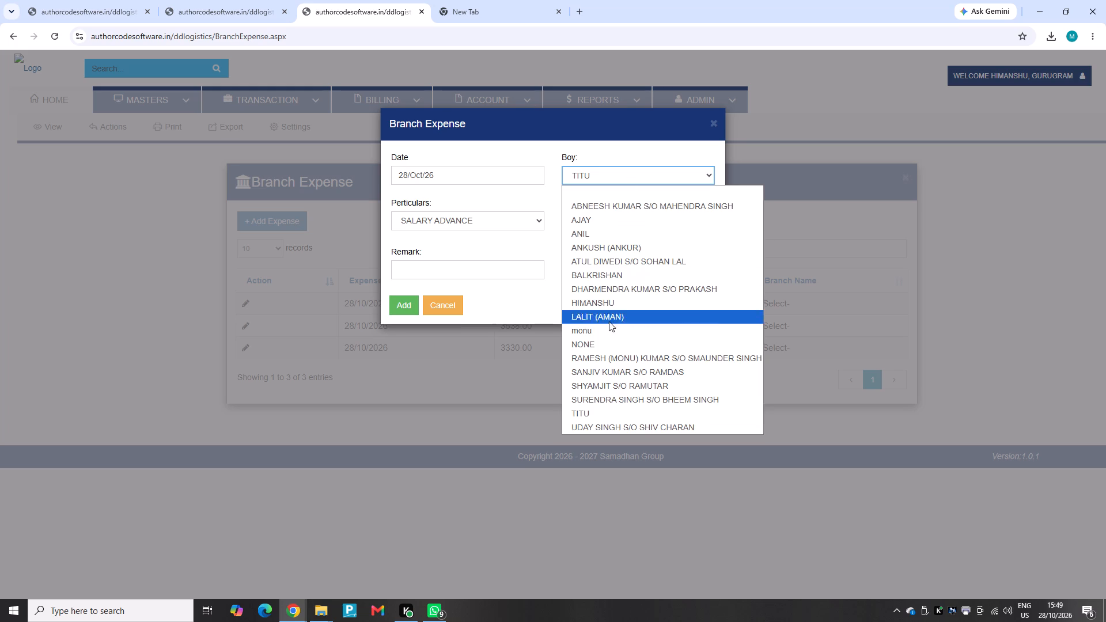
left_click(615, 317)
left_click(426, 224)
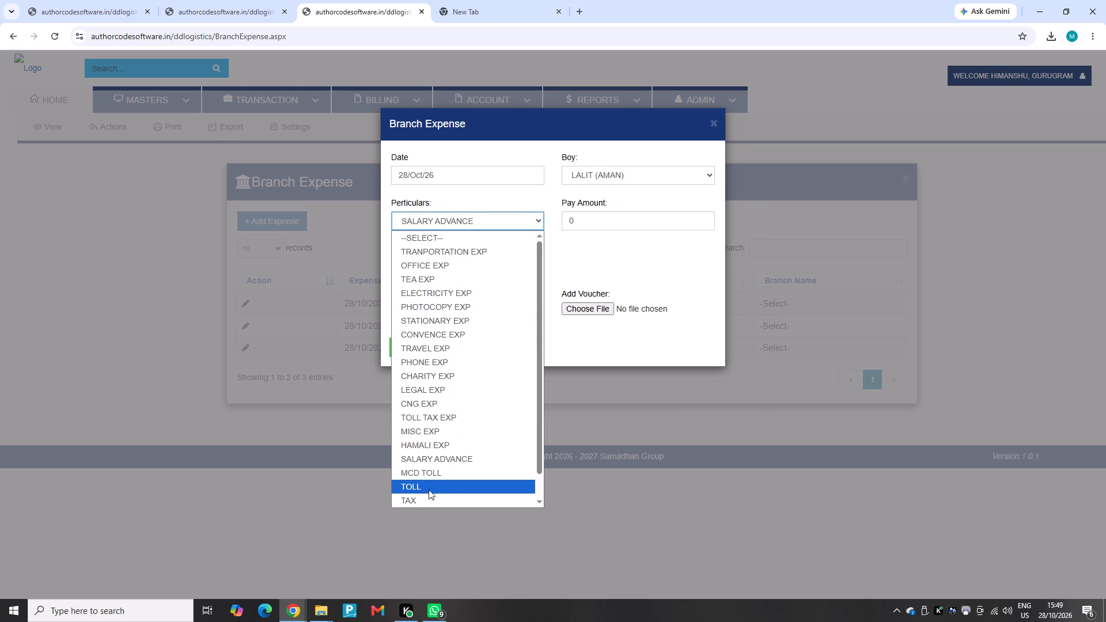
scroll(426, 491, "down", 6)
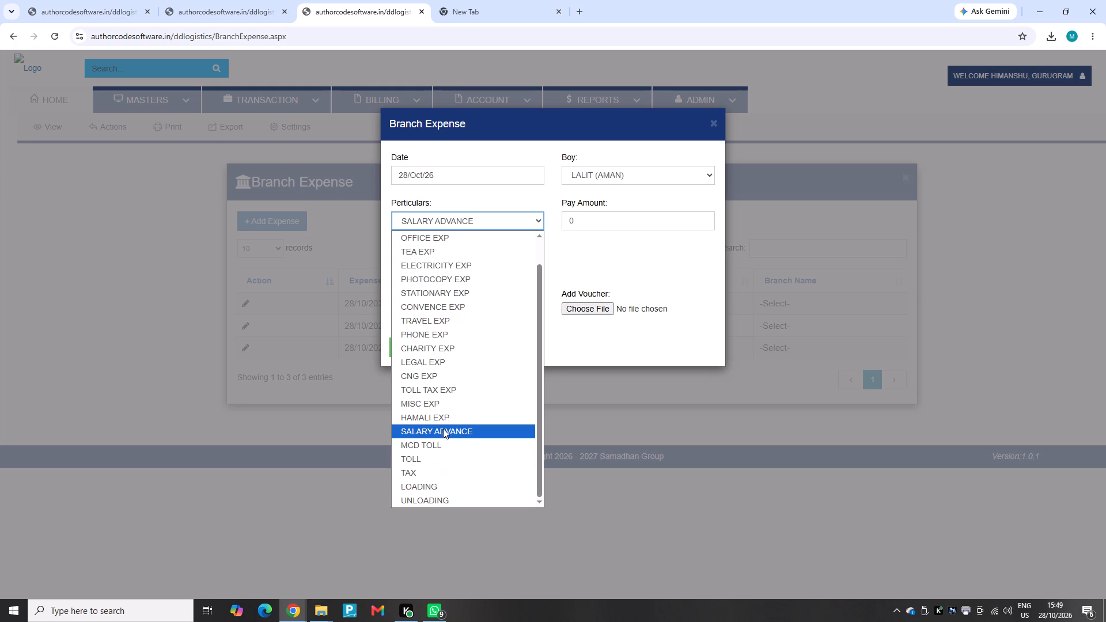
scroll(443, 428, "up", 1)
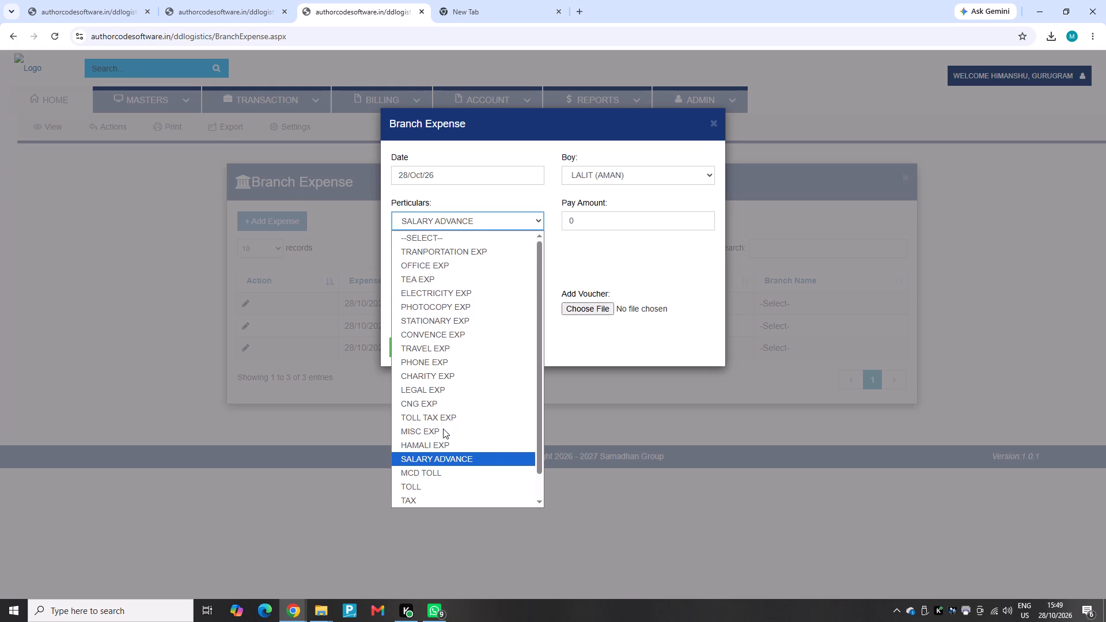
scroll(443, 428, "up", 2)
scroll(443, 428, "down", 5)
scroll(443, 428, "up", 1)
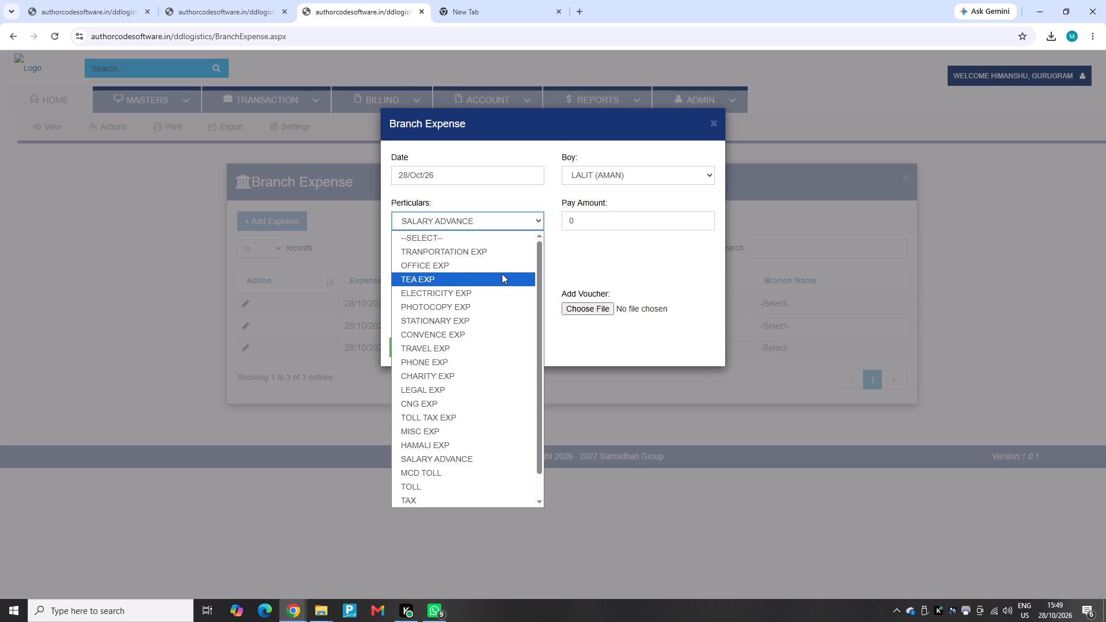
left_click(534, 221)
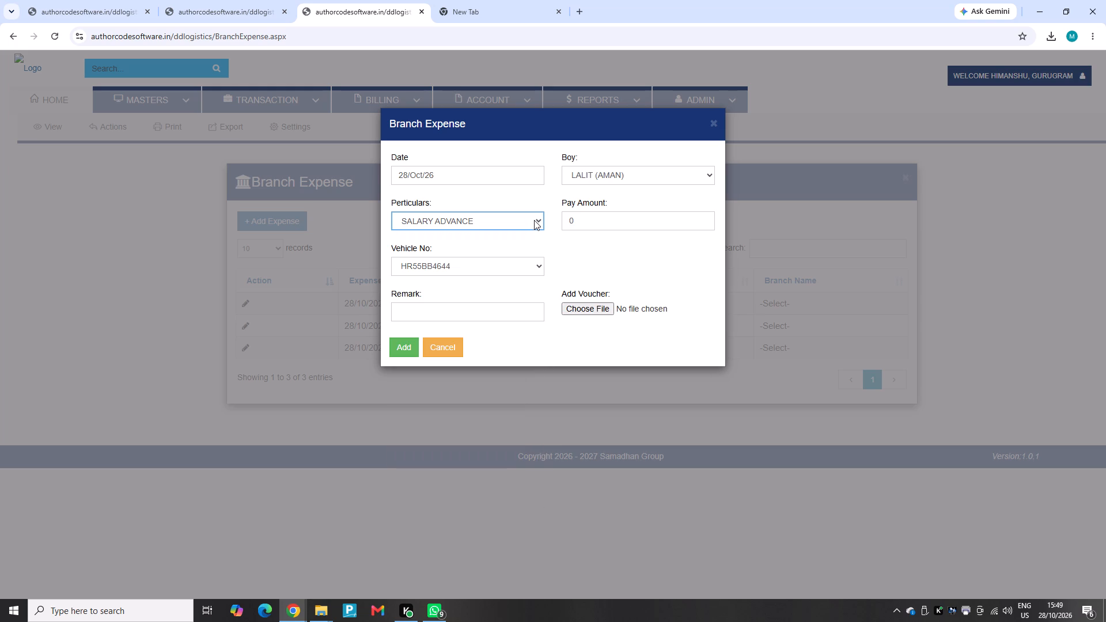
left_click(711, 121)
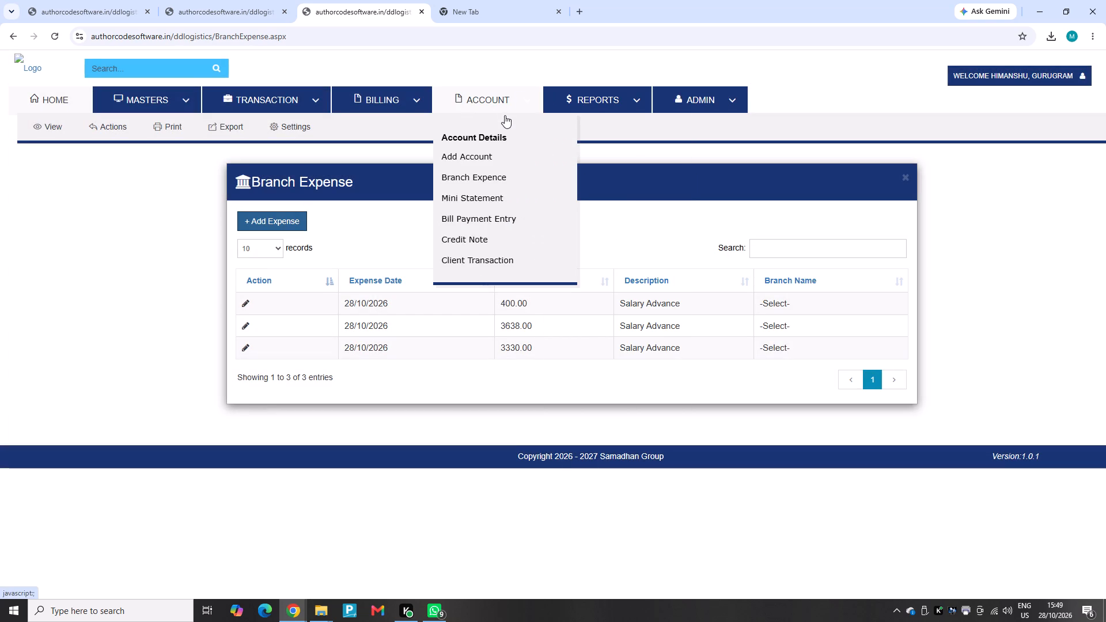
Reload the Branch Expense page, start a new expense entry and set its boy to LALIT (AMAN).
left_click(482, 178)
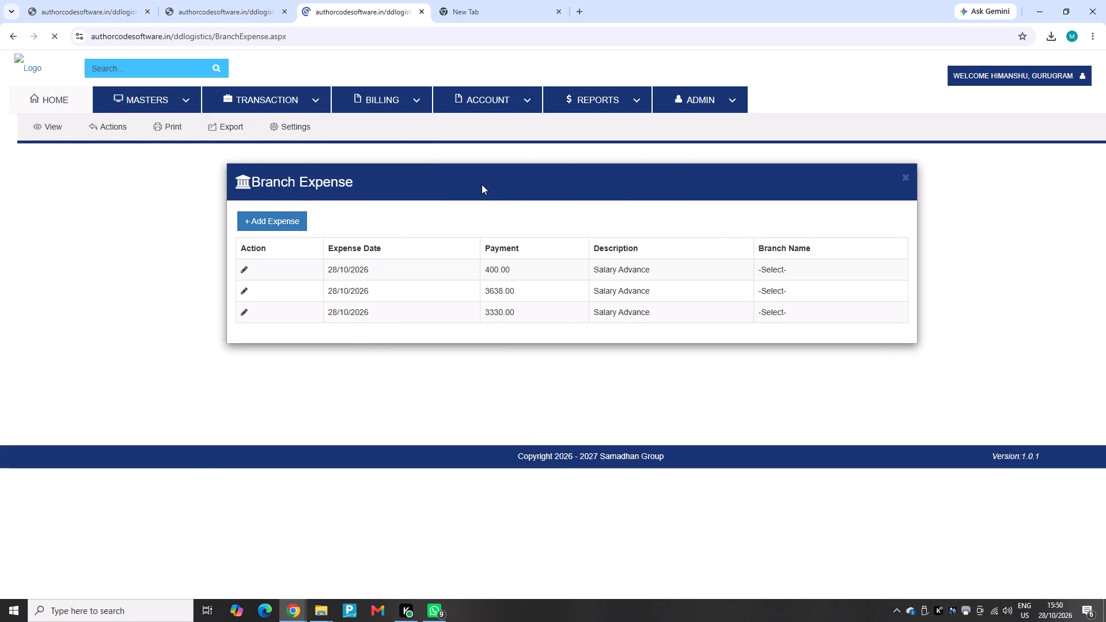
left_click(289, 217)
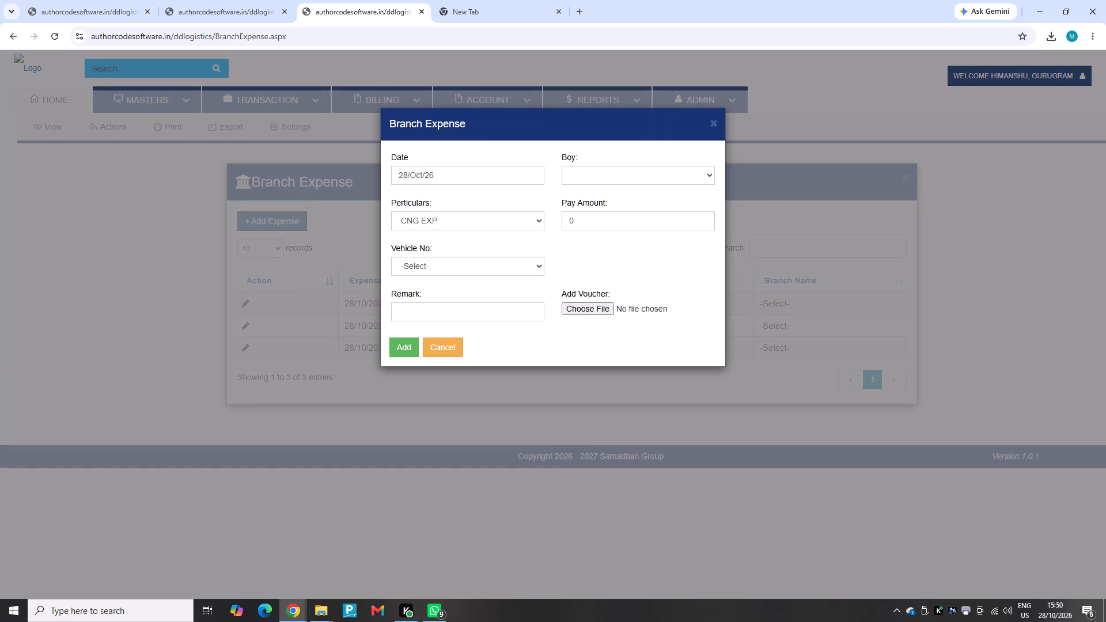
left_click(593, 176)
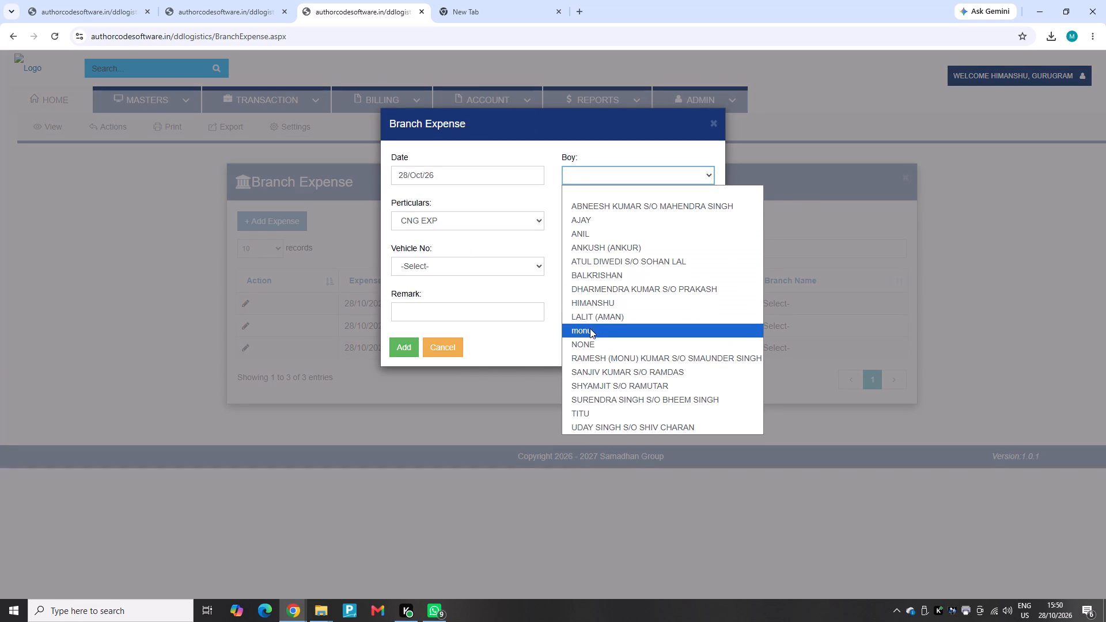
left_click(600, 318)
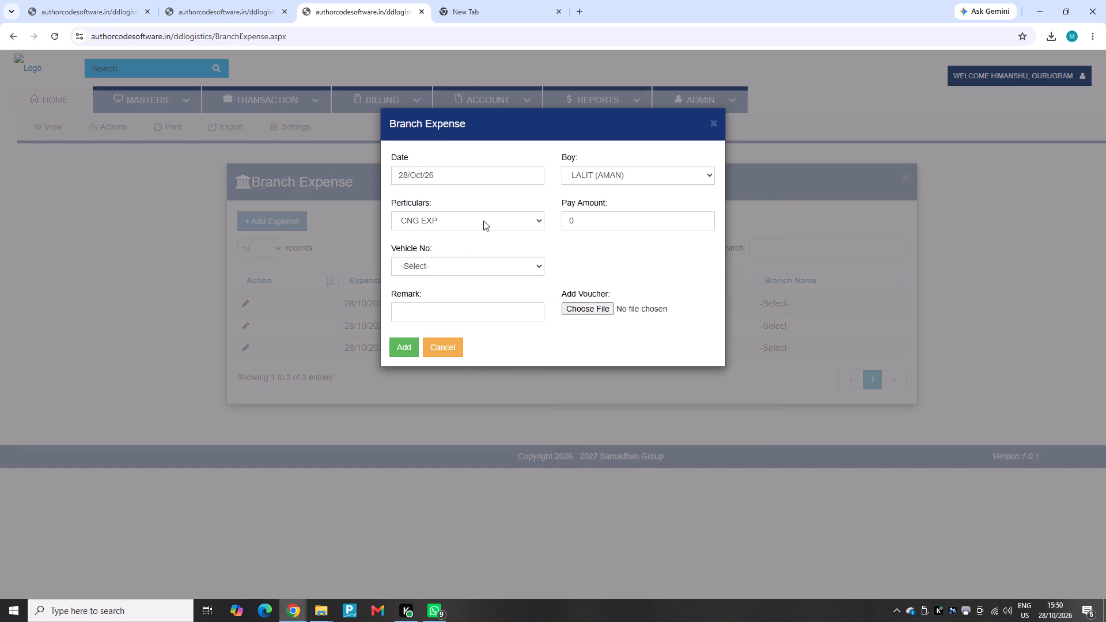
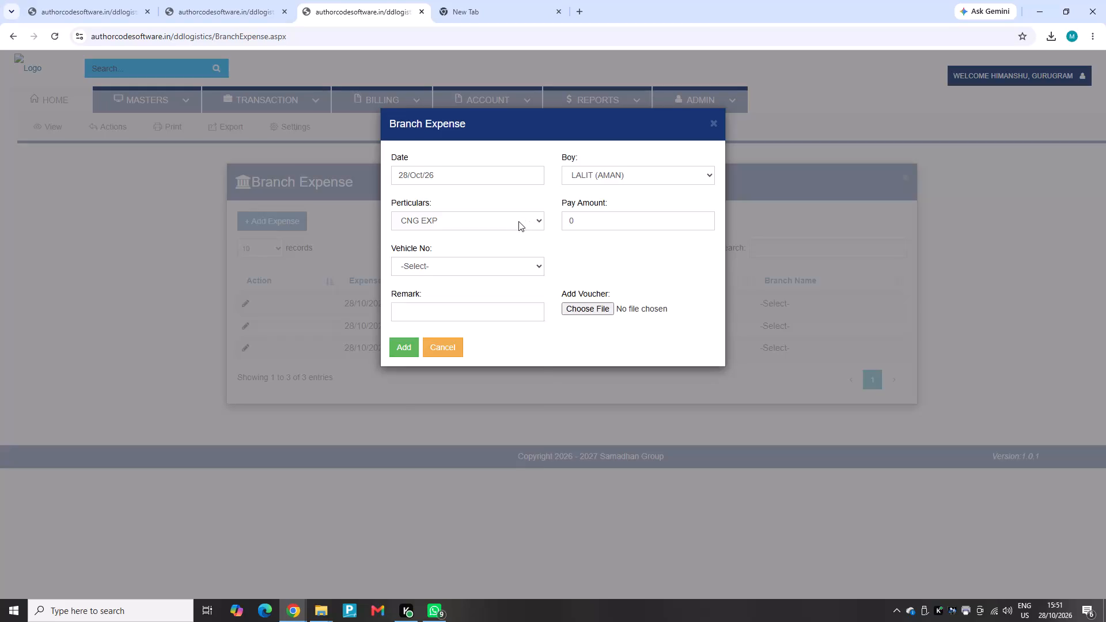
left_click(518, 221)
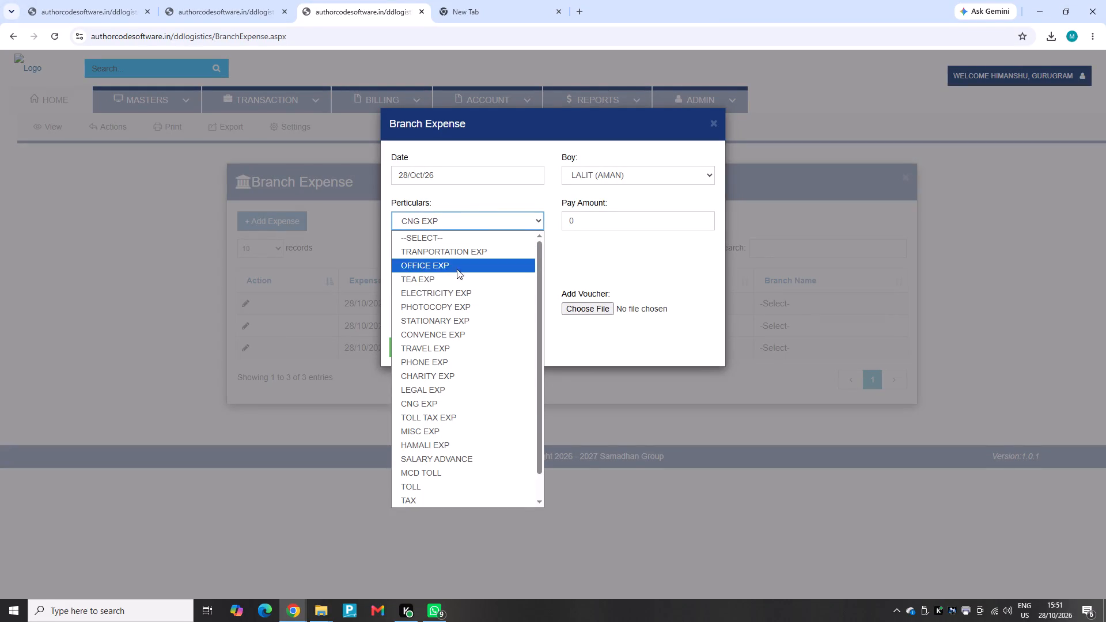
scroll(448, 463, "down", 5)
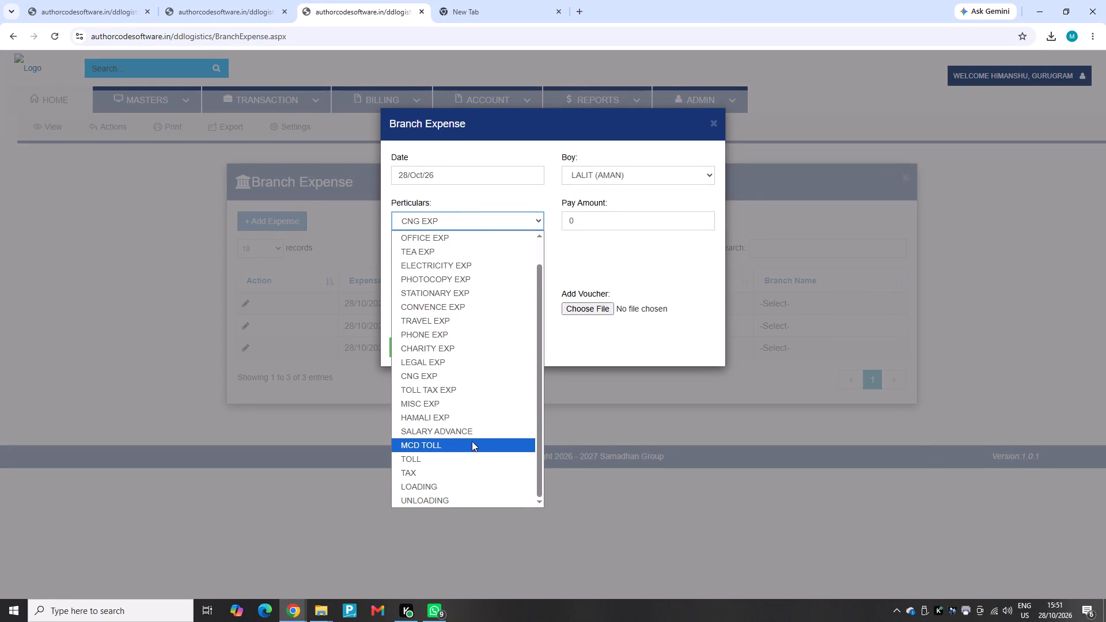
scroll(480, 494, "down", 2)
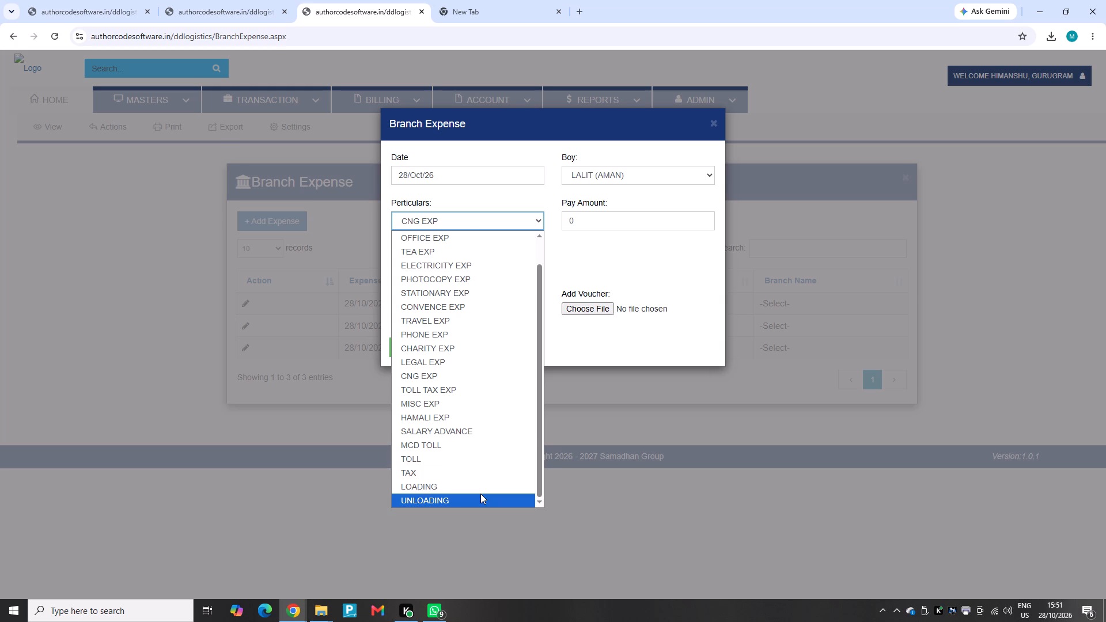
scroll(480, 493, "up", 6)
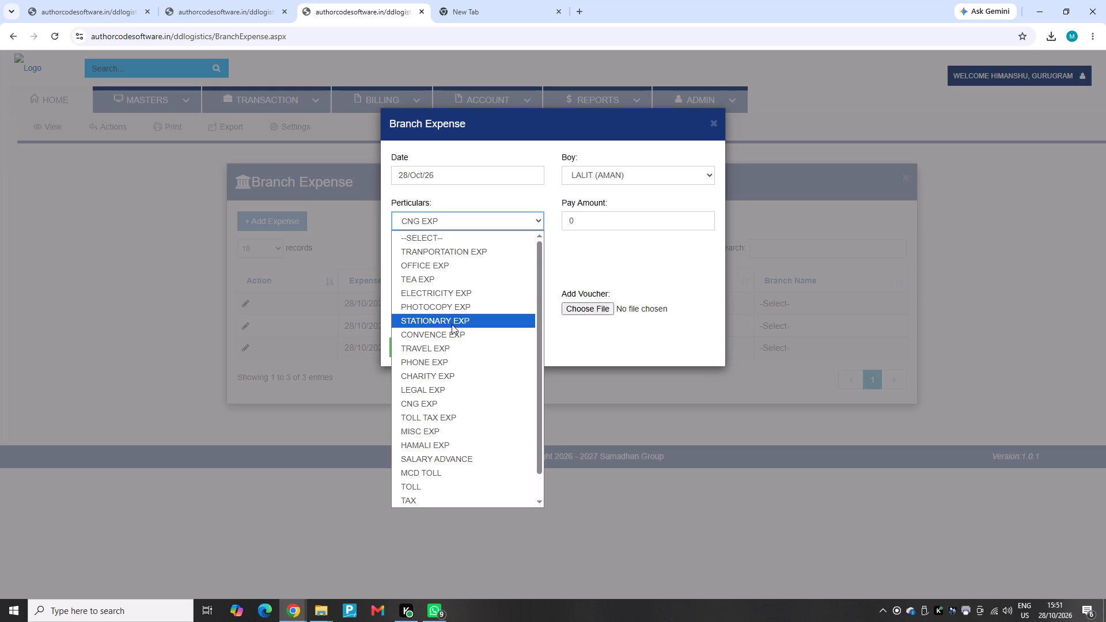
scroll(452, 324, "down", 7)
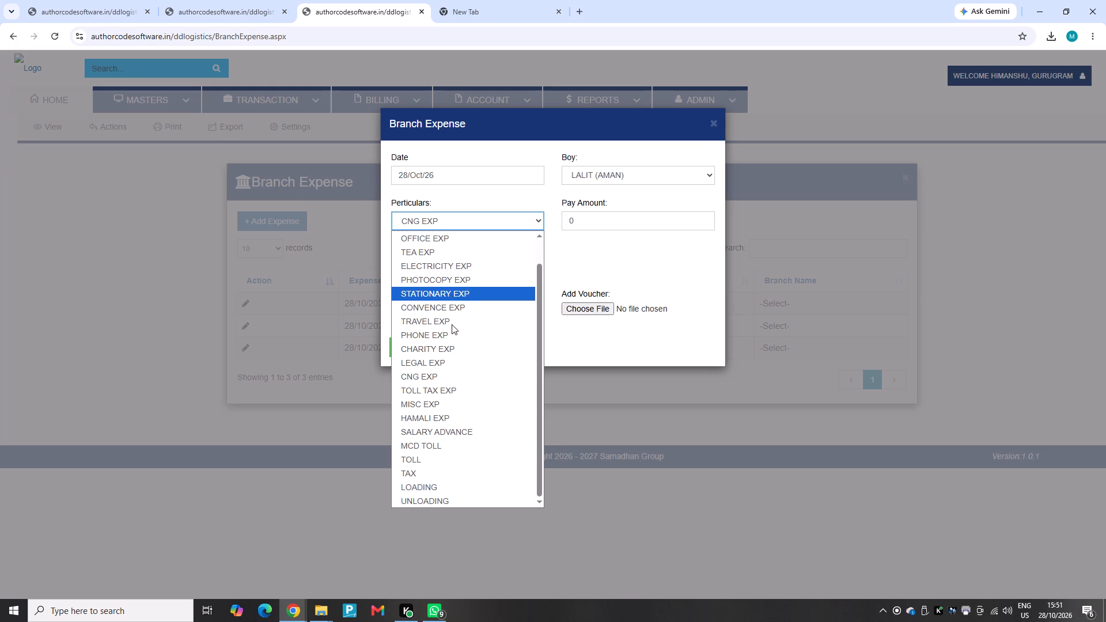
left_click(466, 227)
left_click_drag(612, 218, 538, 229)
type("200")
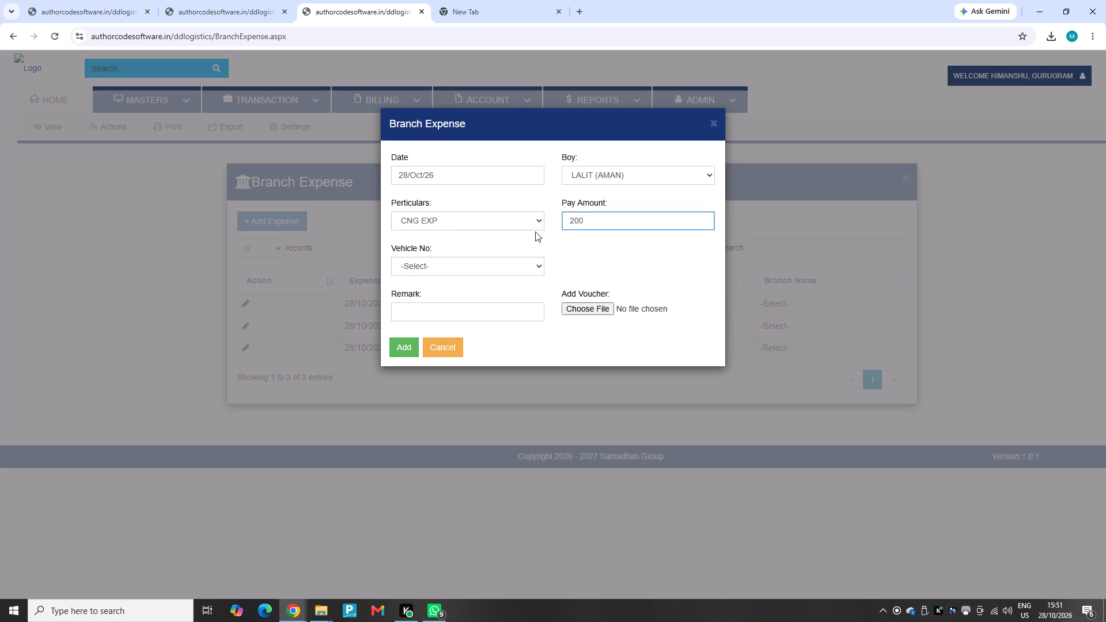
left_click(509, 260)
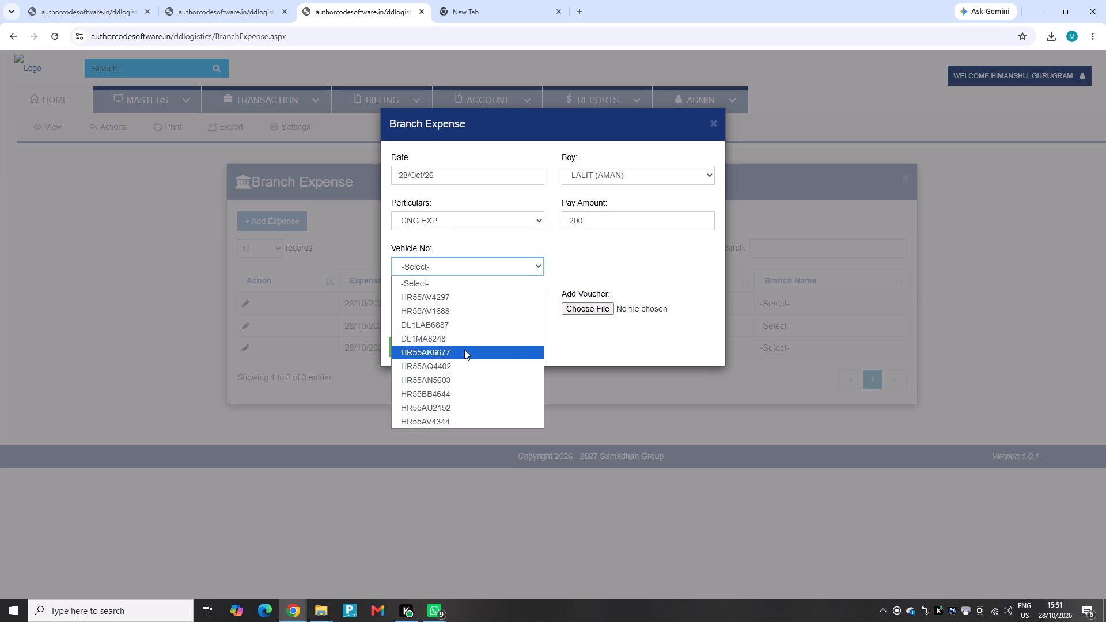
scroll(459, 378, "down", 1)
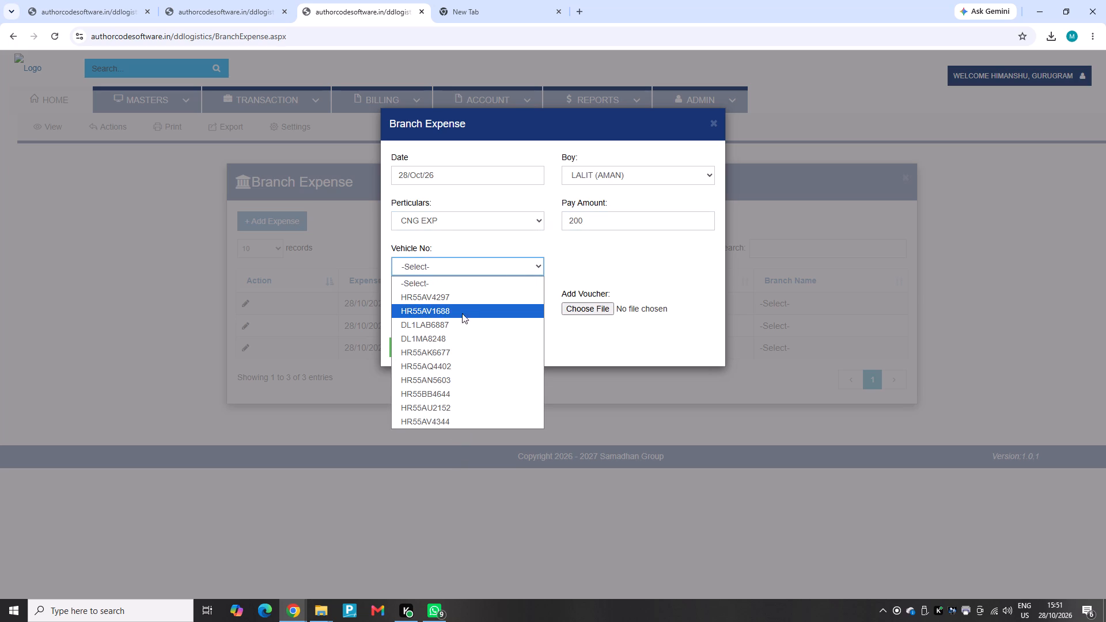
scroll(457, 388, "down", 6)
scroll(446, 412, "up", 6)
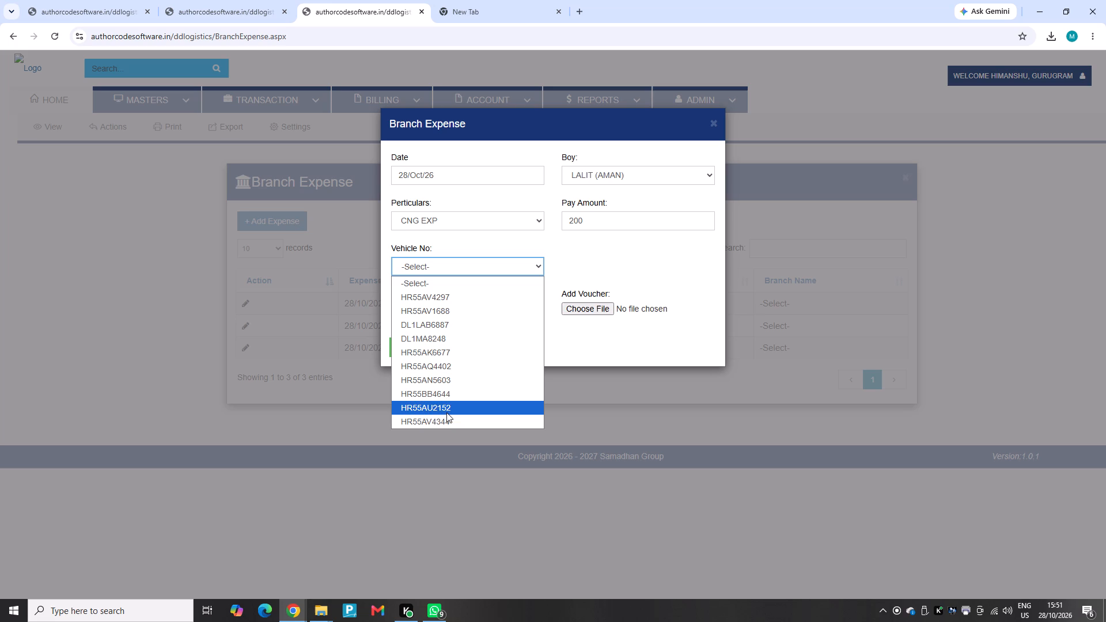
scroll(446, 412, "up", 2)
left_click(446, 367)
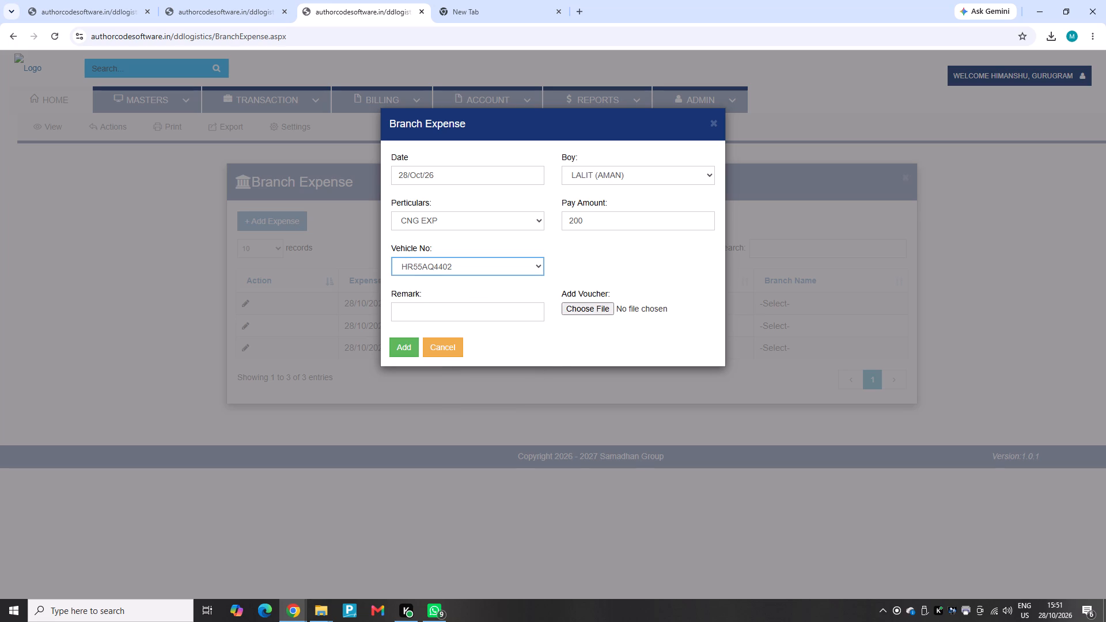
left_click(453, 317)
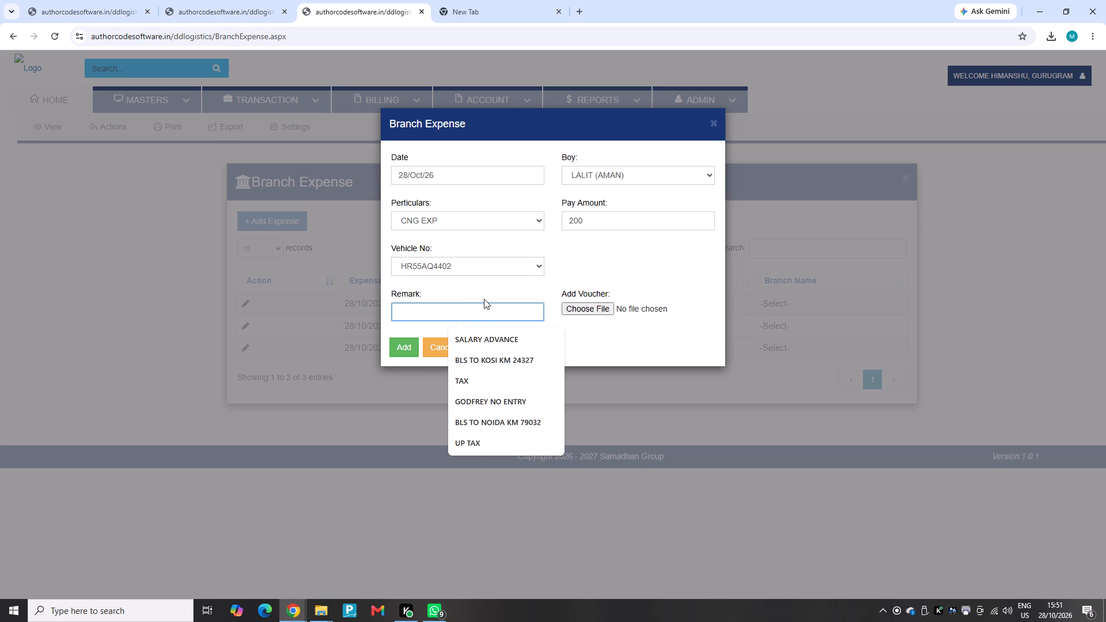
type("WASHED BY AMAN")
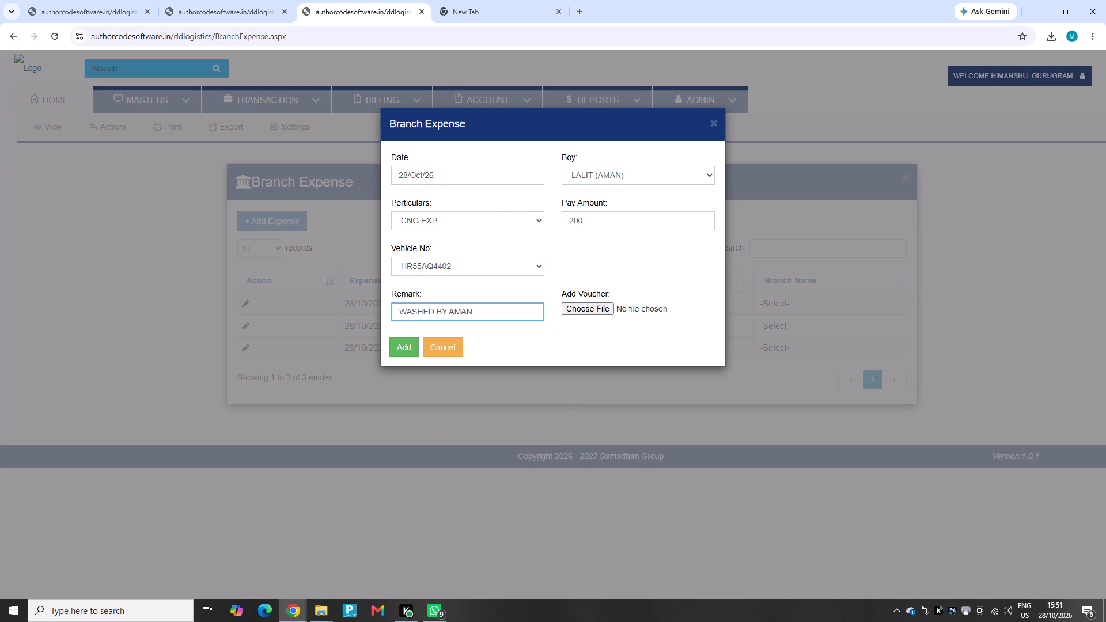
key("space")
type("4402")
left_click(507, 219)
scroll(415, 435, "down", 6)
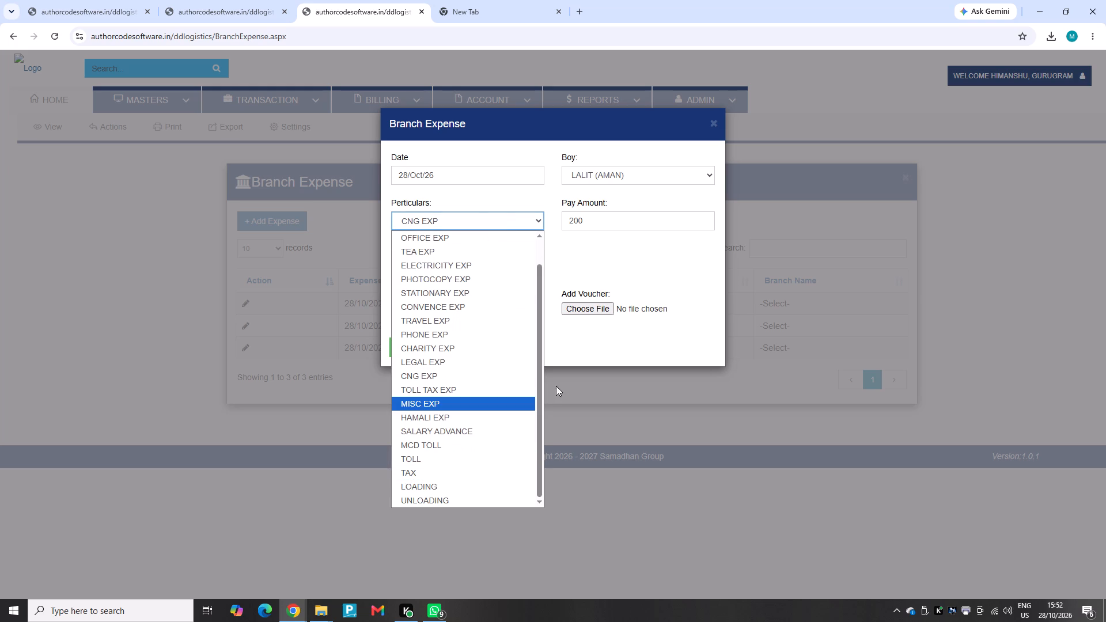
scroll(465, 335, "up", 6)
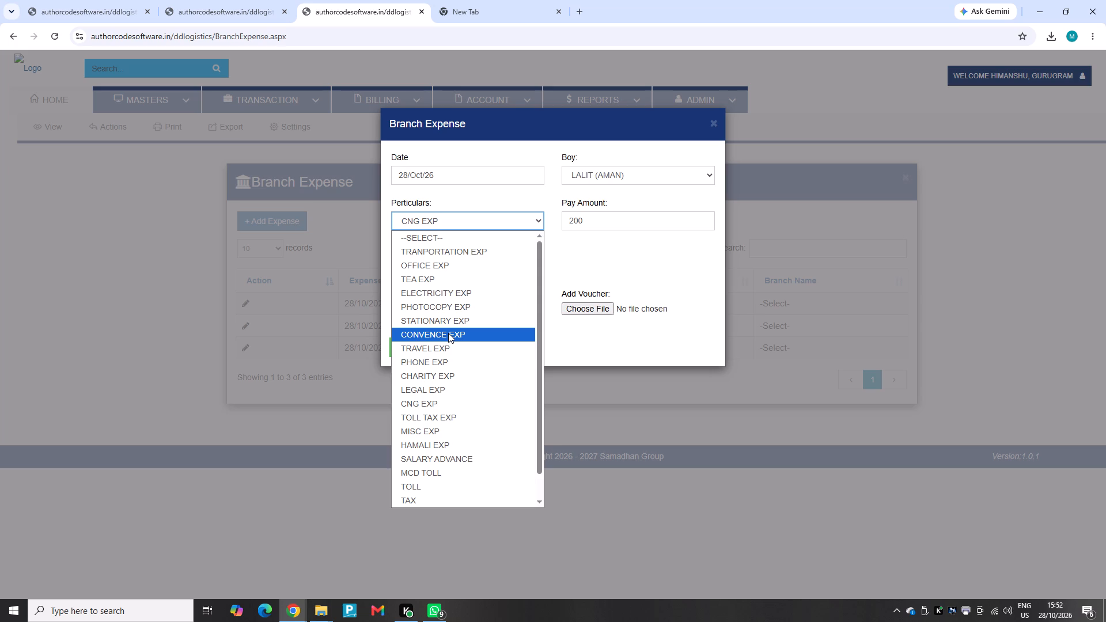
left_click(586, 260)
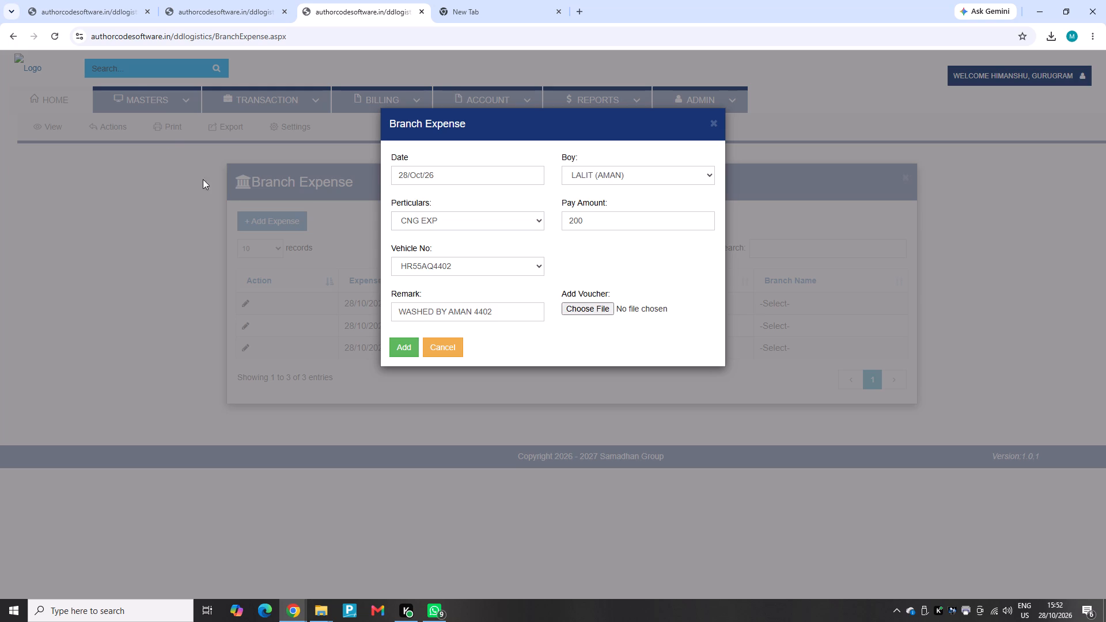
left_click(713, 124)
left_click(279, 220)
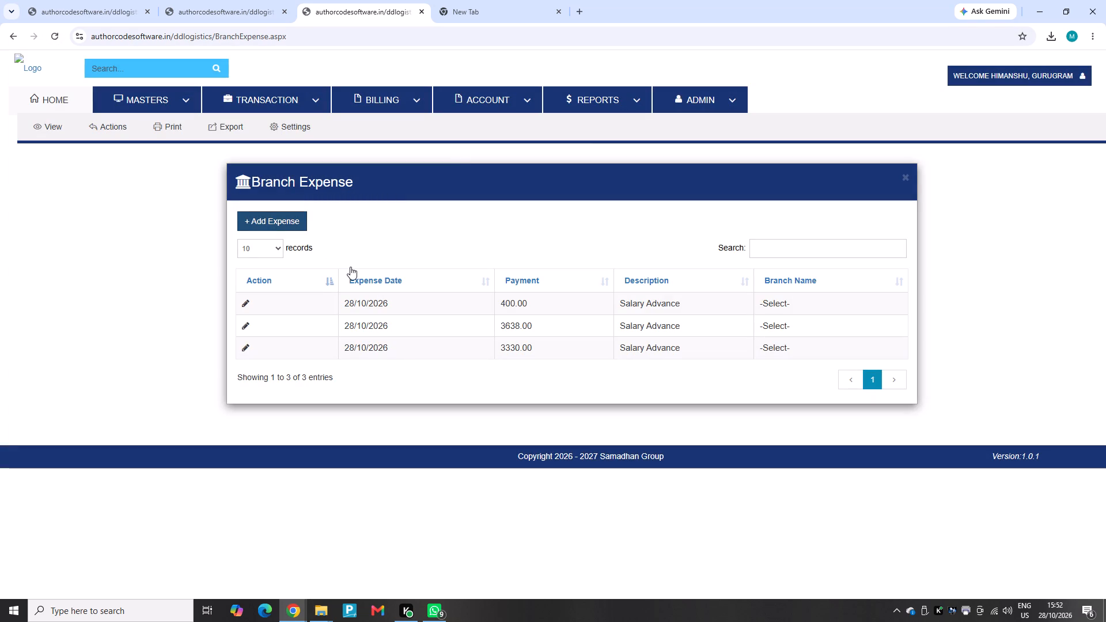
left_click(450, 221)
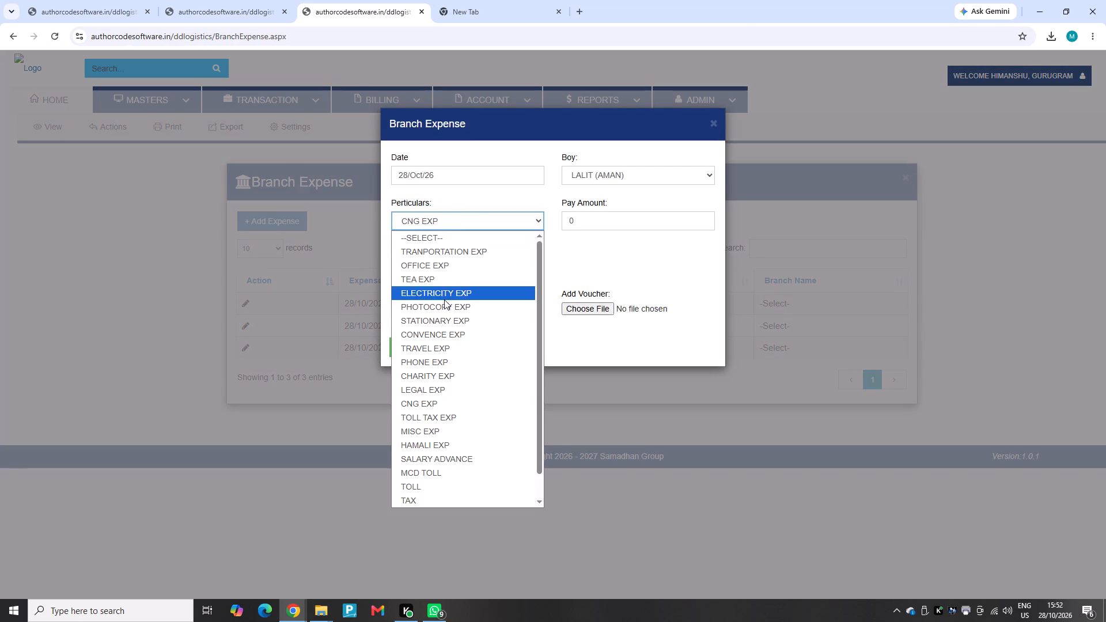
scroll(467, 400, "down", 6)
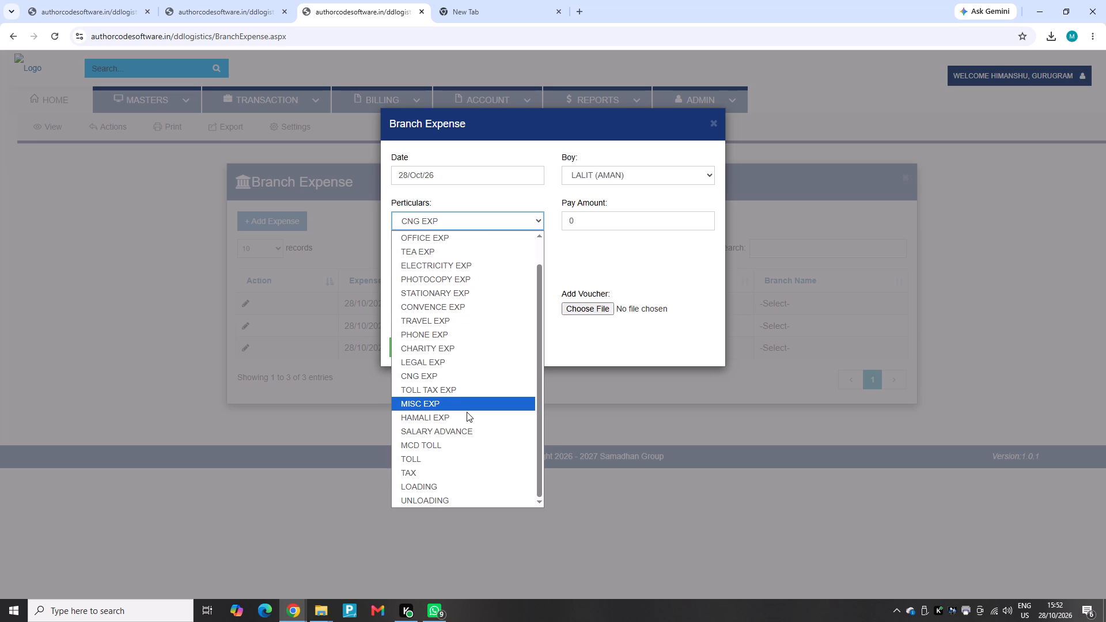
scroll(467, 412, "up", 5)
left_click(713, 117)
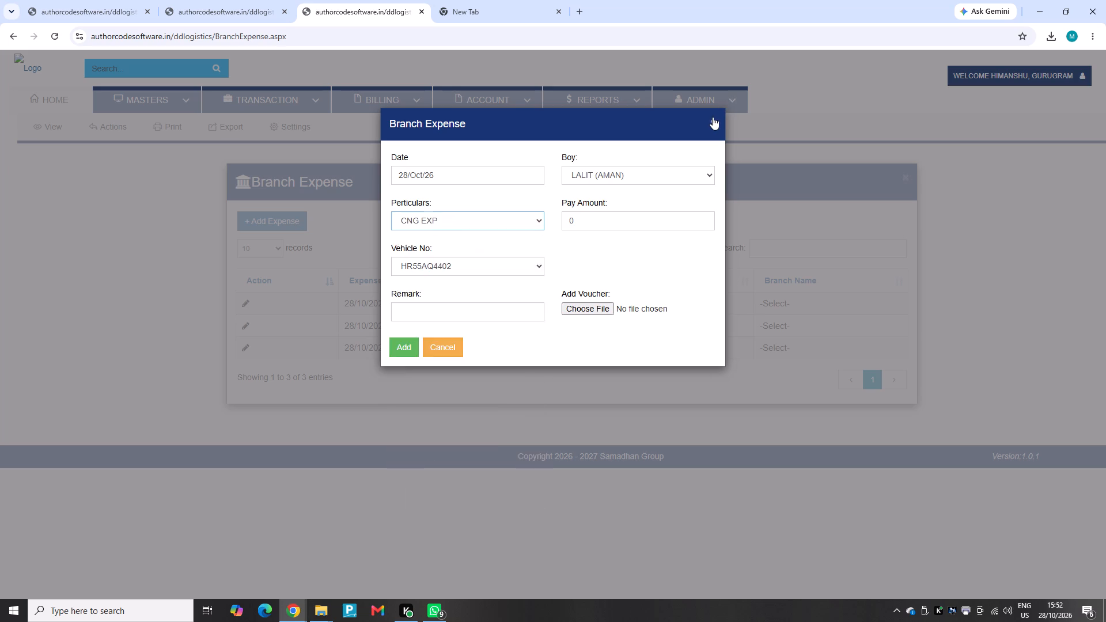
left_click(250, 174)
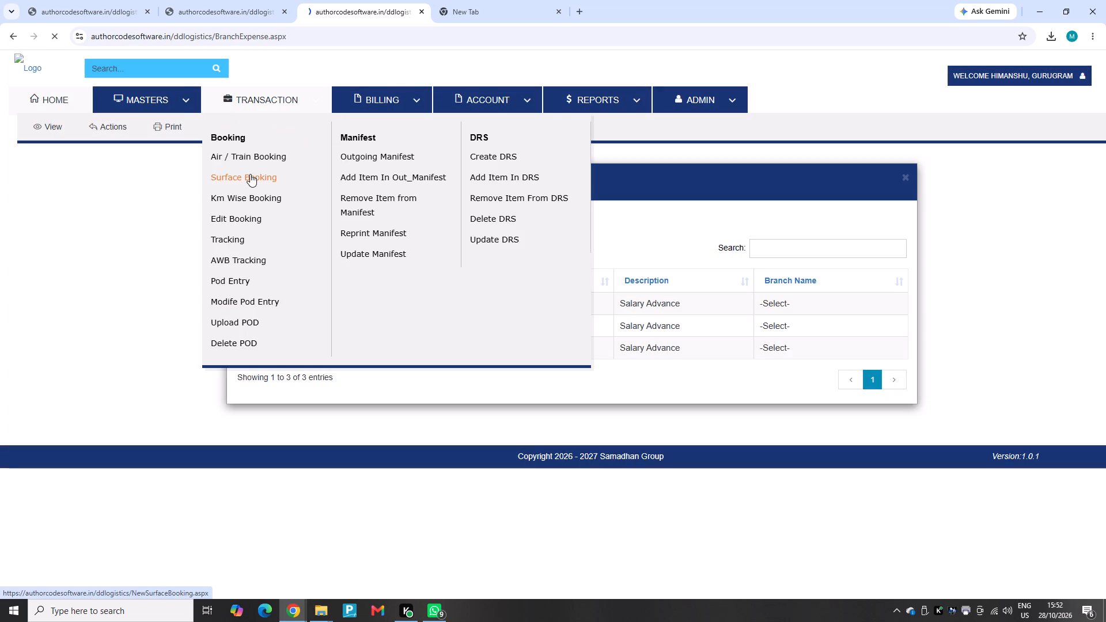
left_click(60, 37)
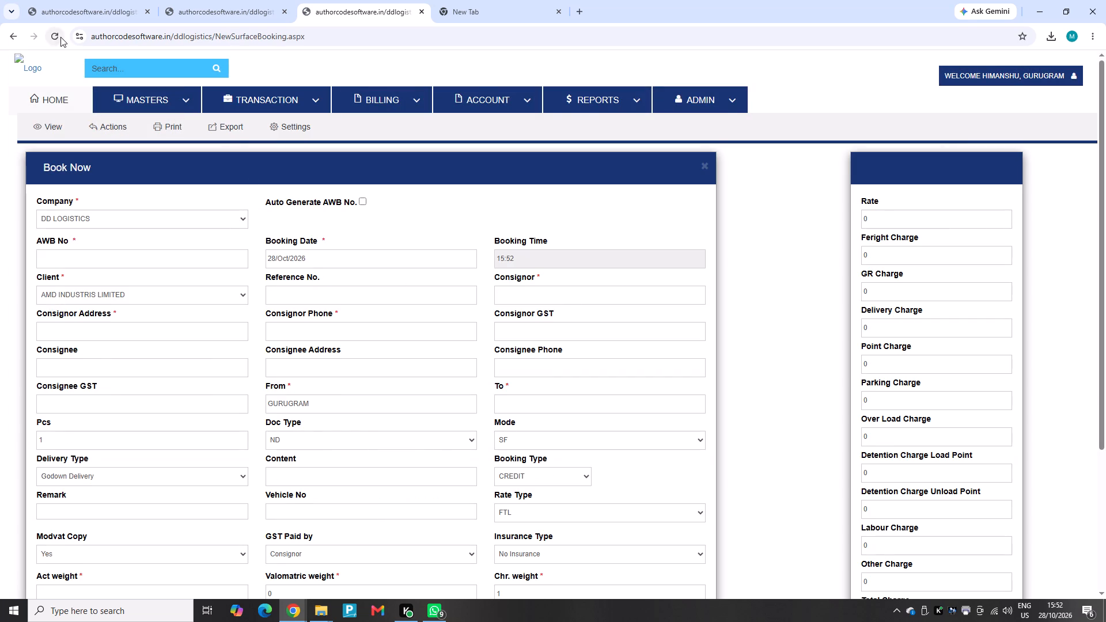
Close the two duplicate DD Logistics portal tabs, keeping one portal tab open.
left_click(147, 10)
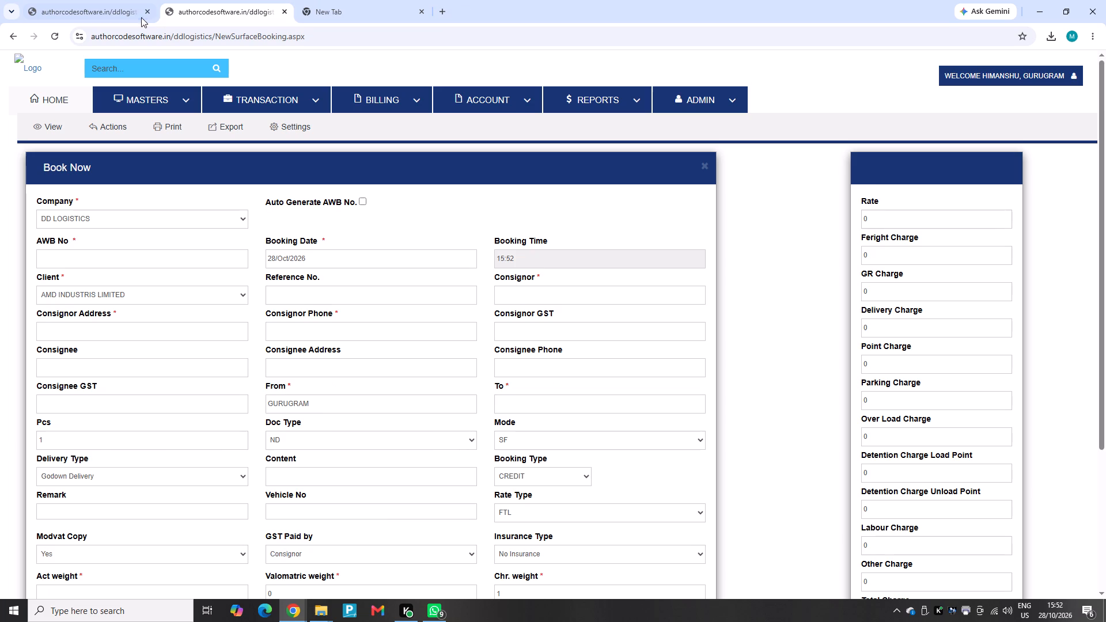
left_click(148, 12)
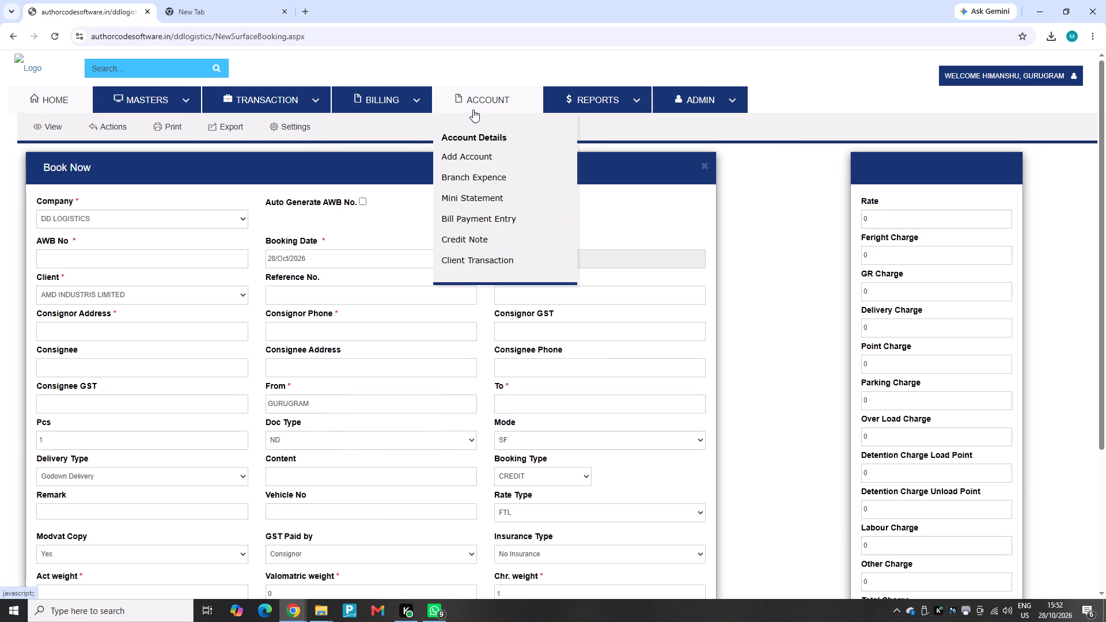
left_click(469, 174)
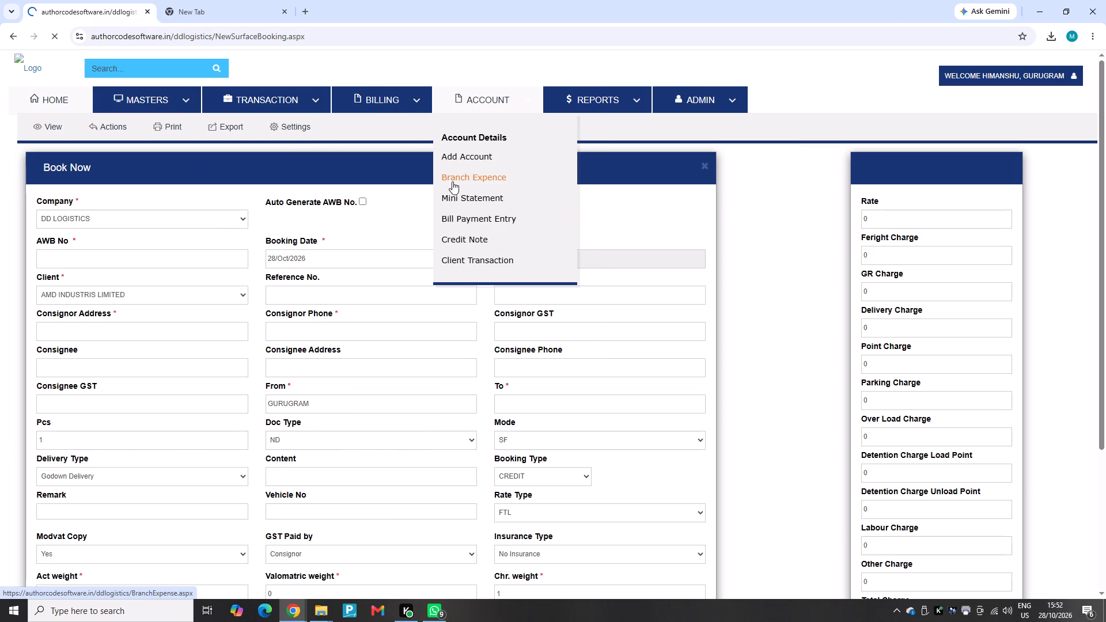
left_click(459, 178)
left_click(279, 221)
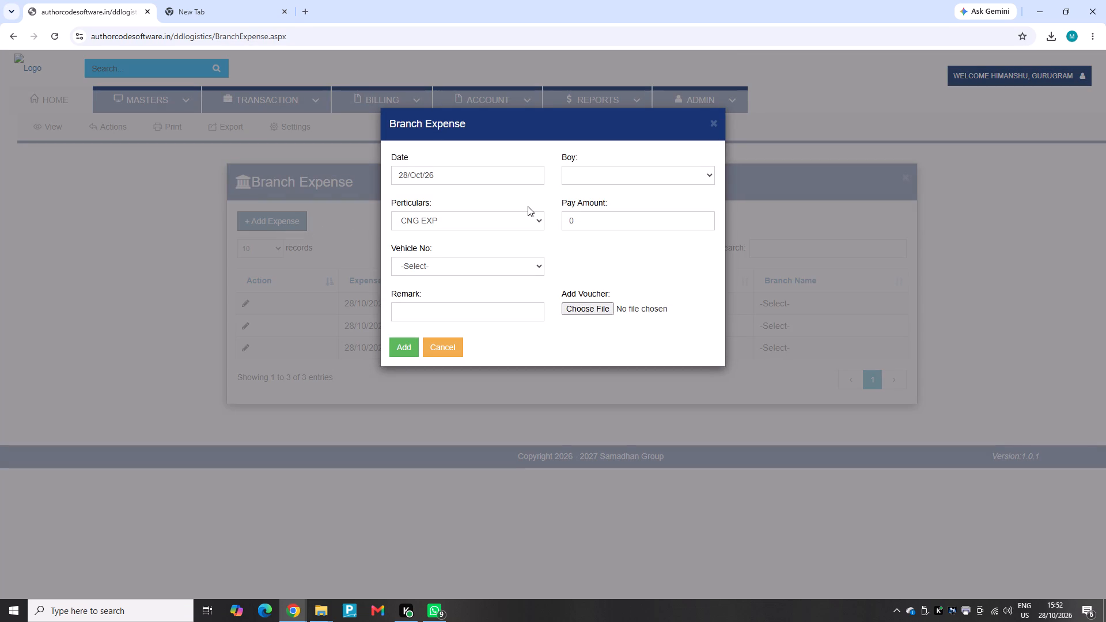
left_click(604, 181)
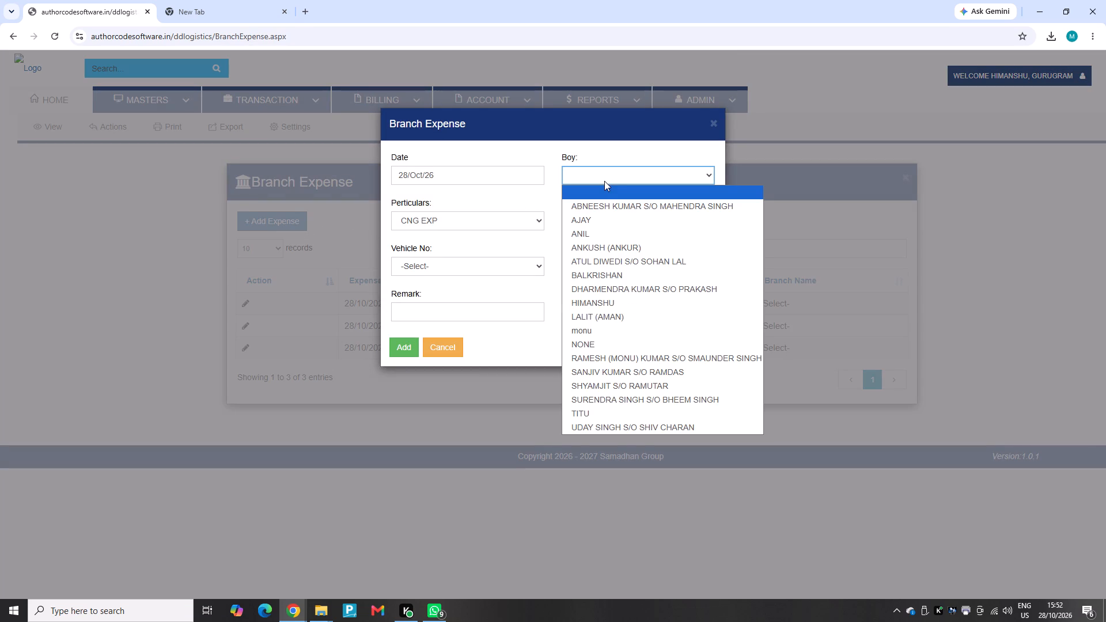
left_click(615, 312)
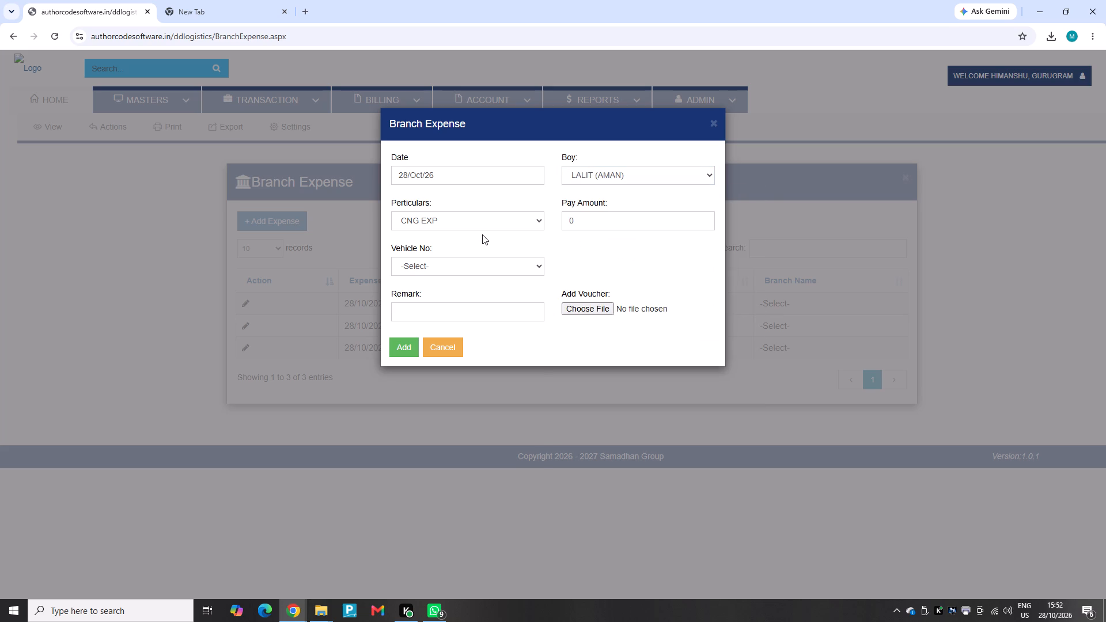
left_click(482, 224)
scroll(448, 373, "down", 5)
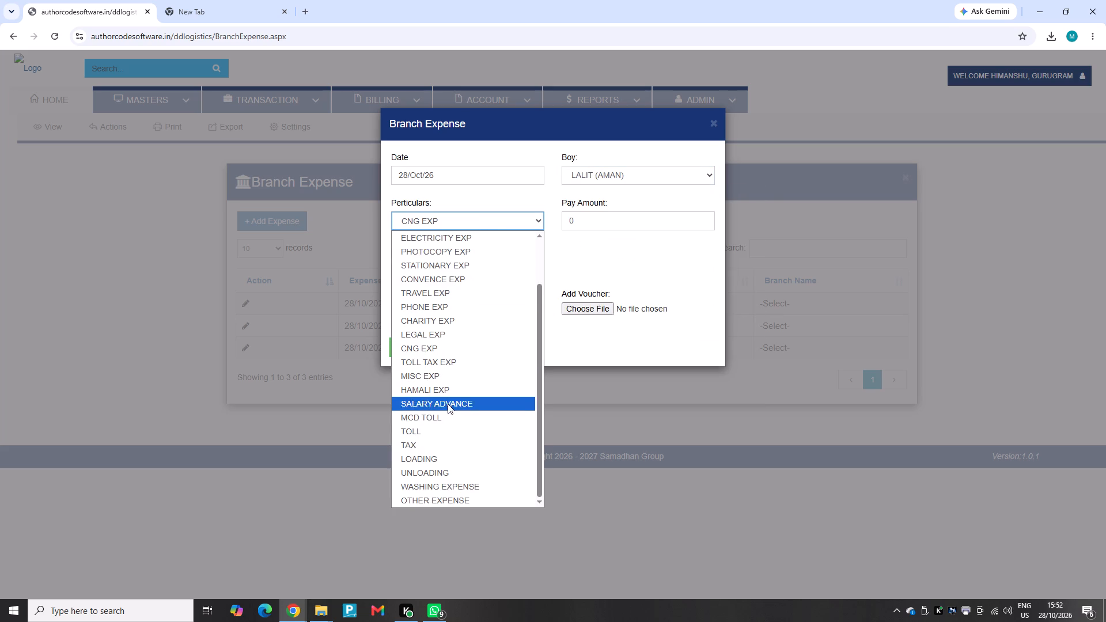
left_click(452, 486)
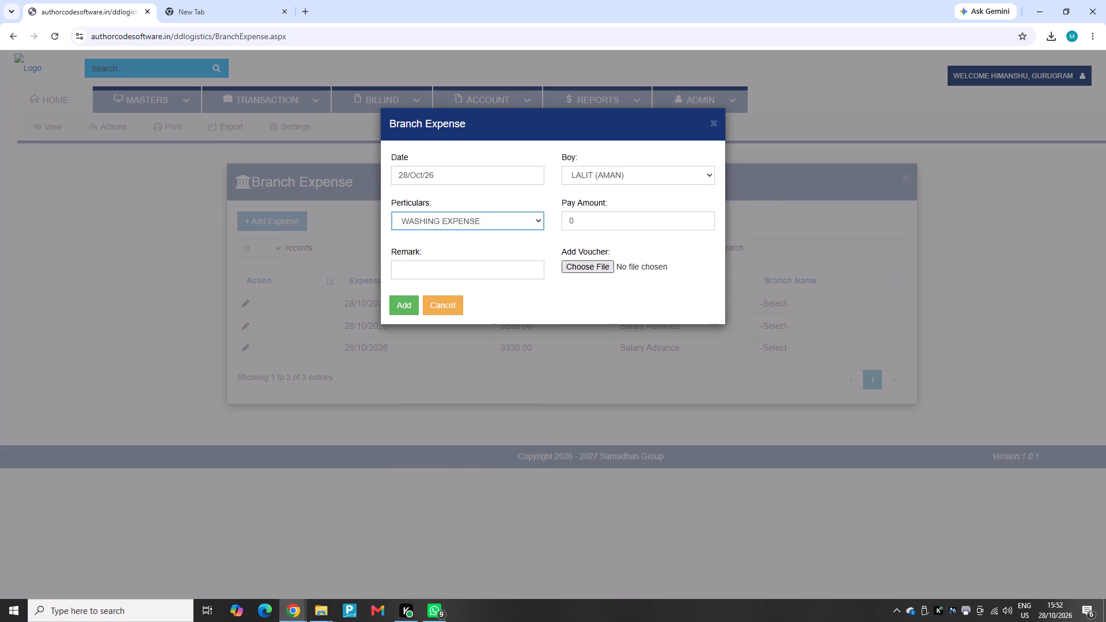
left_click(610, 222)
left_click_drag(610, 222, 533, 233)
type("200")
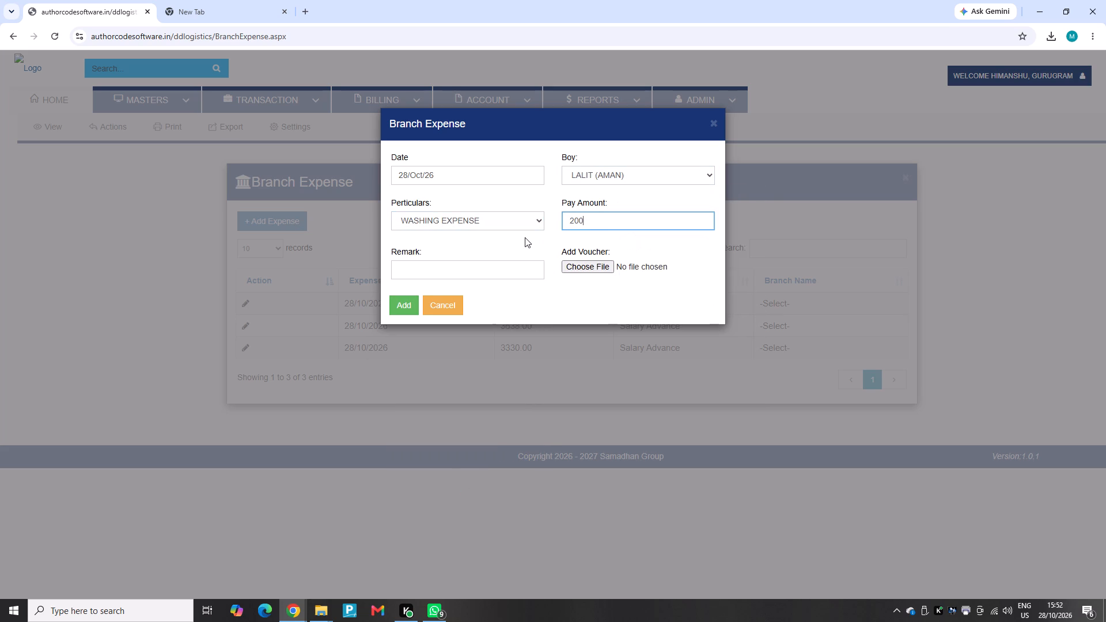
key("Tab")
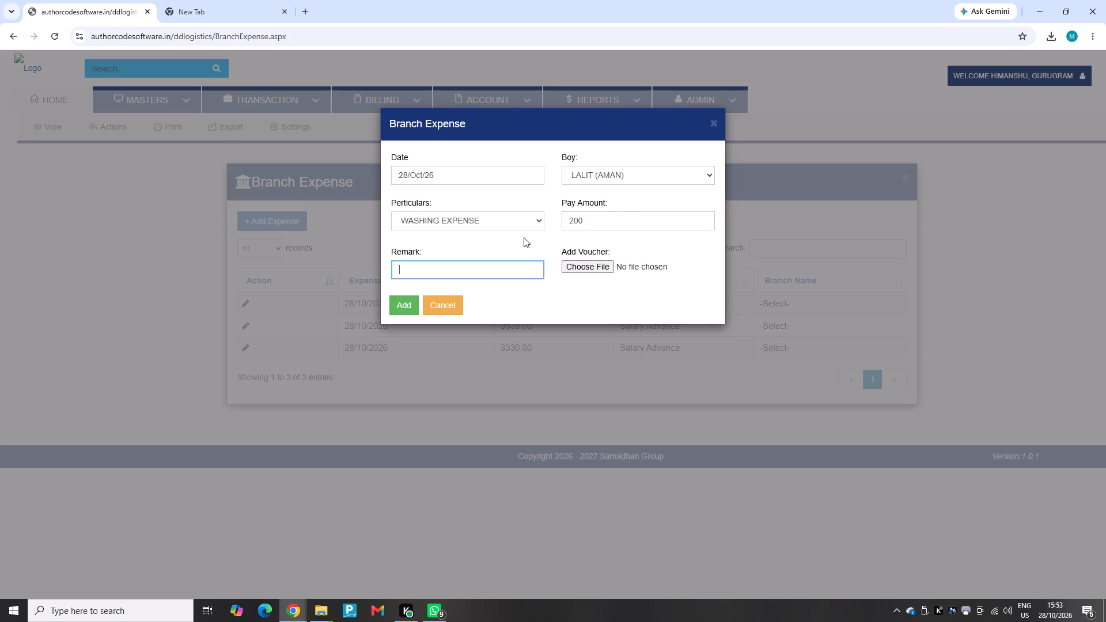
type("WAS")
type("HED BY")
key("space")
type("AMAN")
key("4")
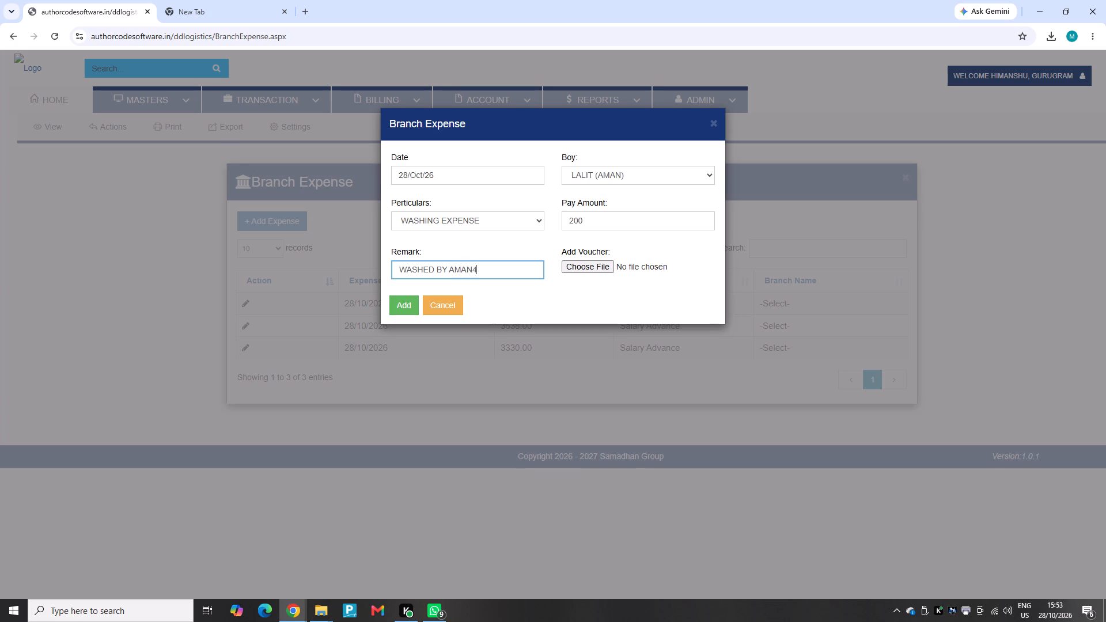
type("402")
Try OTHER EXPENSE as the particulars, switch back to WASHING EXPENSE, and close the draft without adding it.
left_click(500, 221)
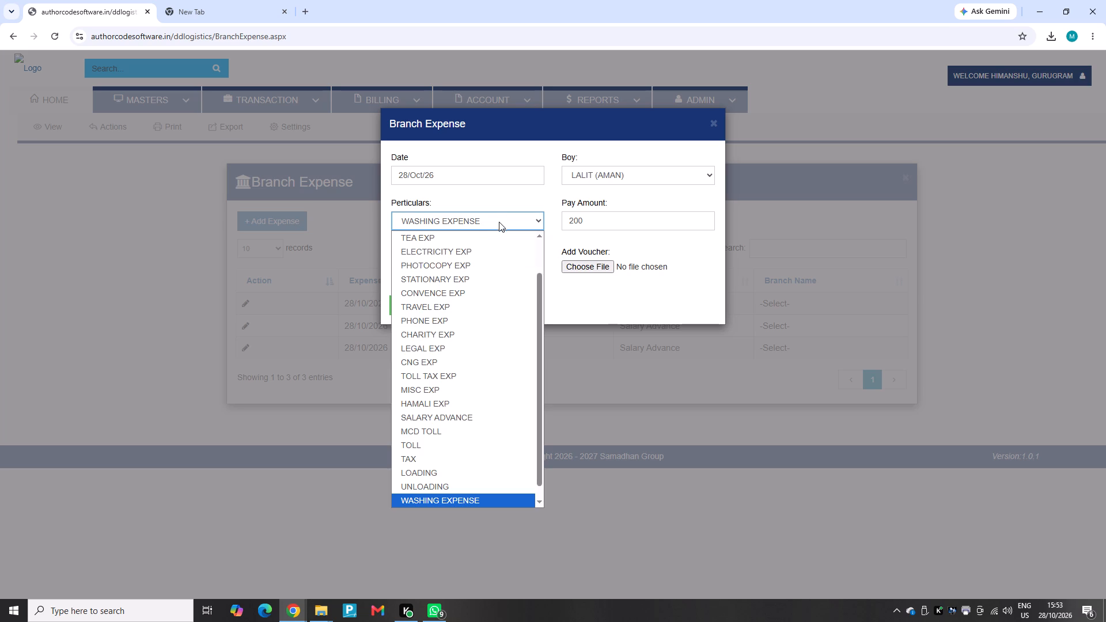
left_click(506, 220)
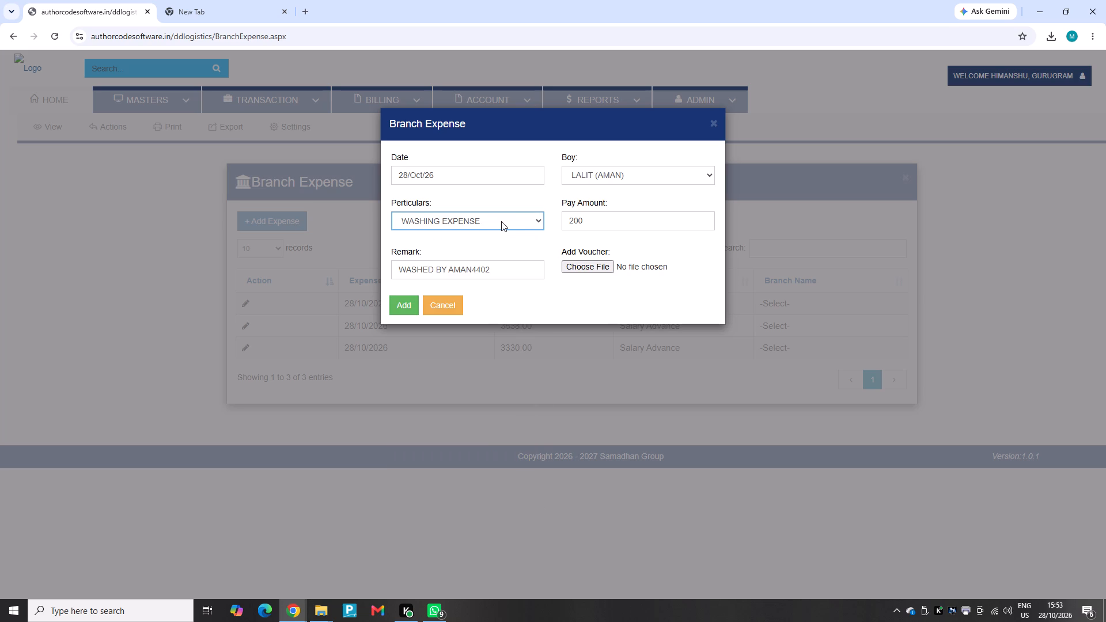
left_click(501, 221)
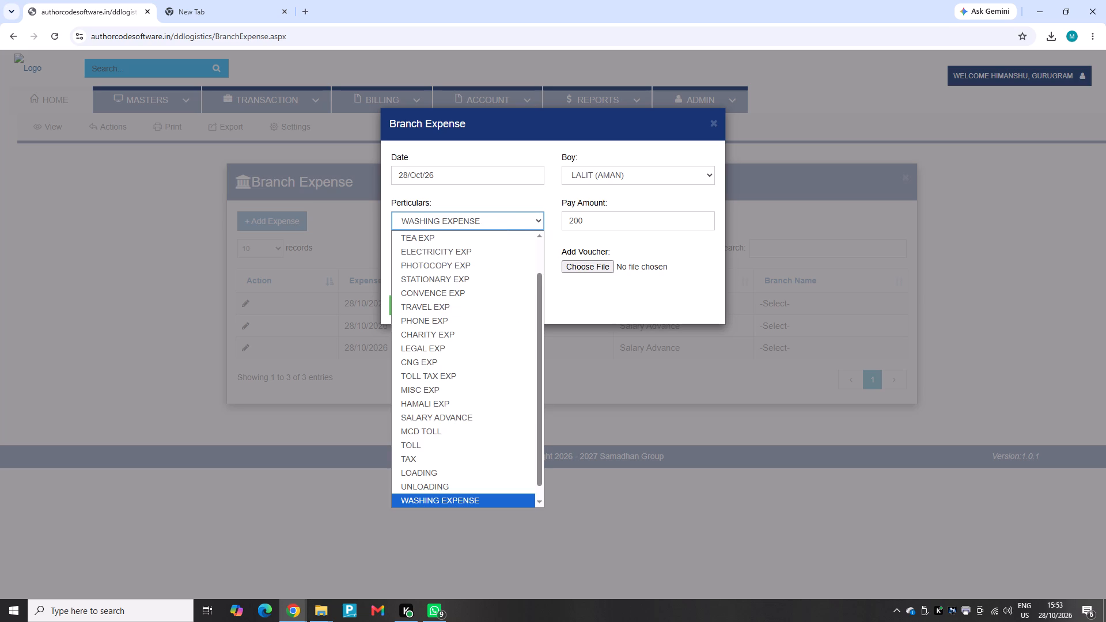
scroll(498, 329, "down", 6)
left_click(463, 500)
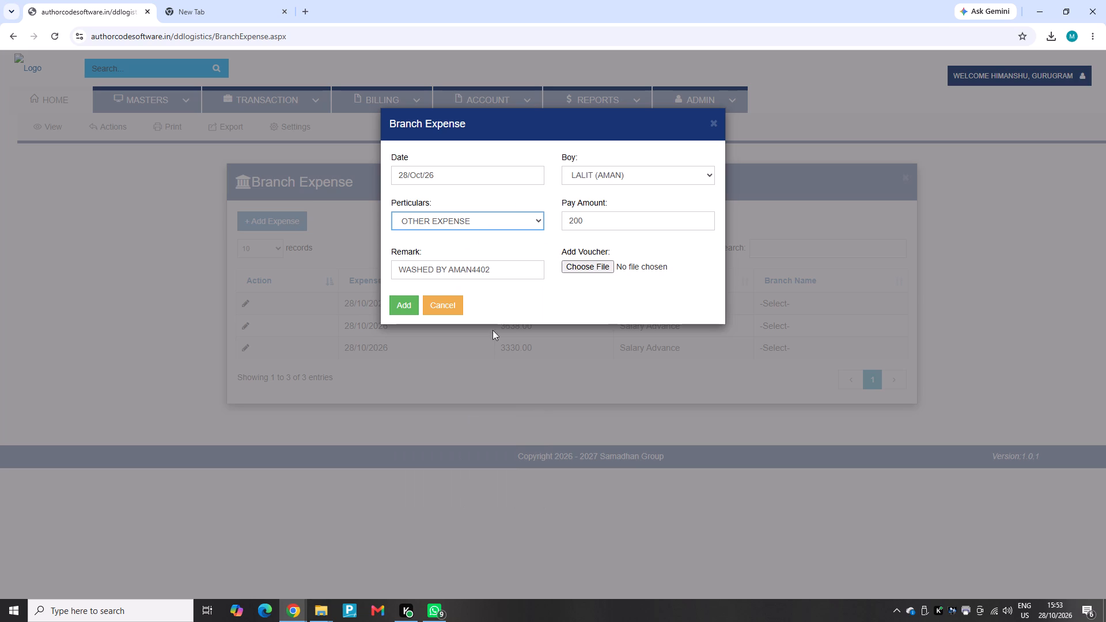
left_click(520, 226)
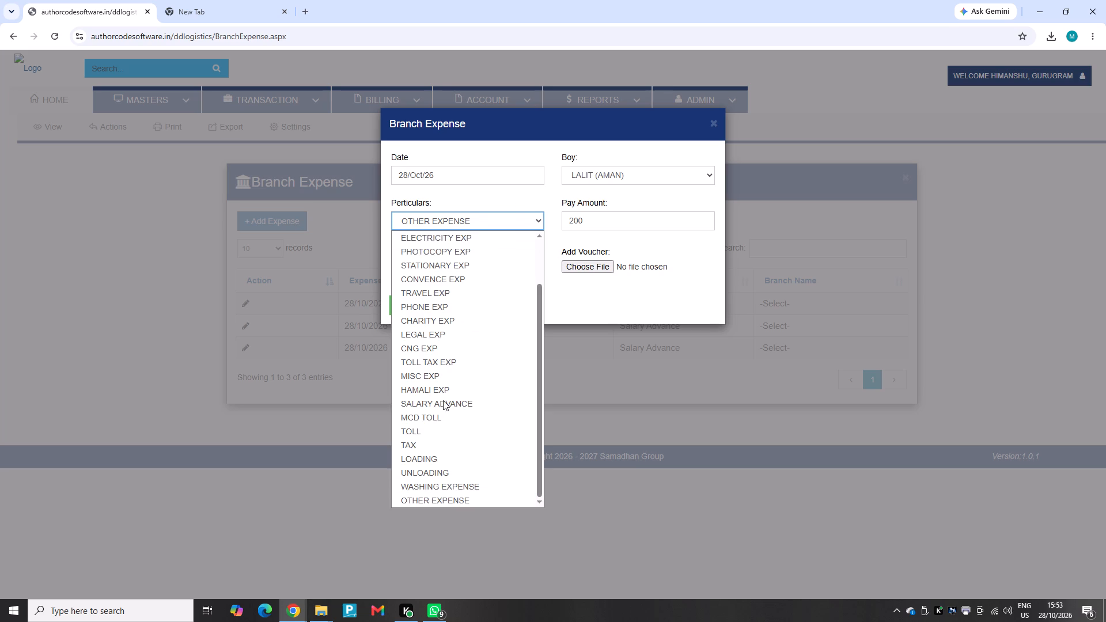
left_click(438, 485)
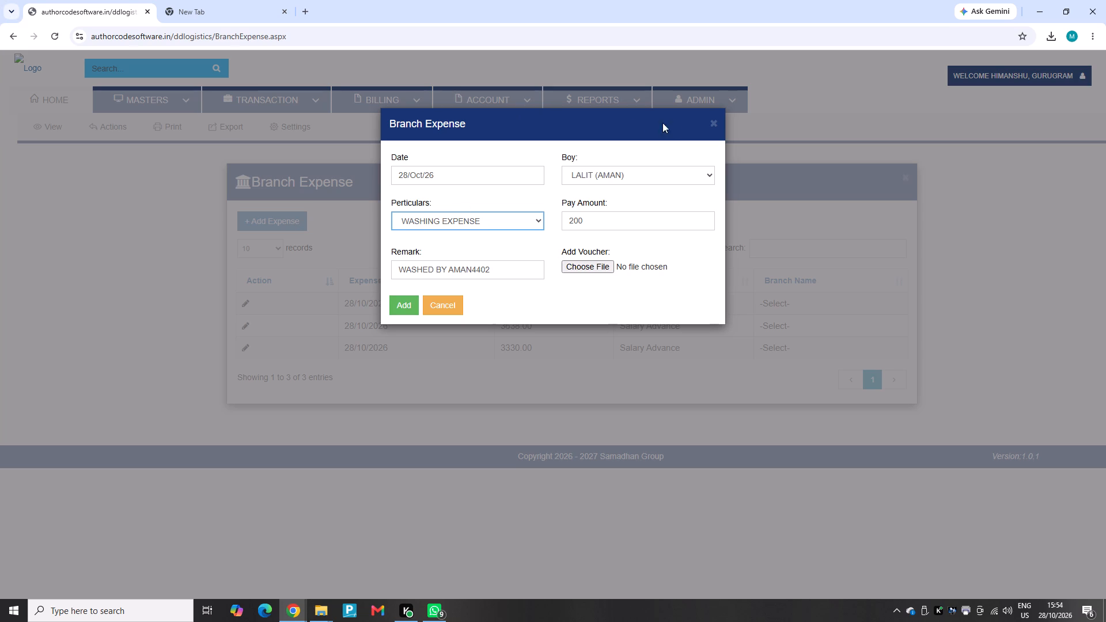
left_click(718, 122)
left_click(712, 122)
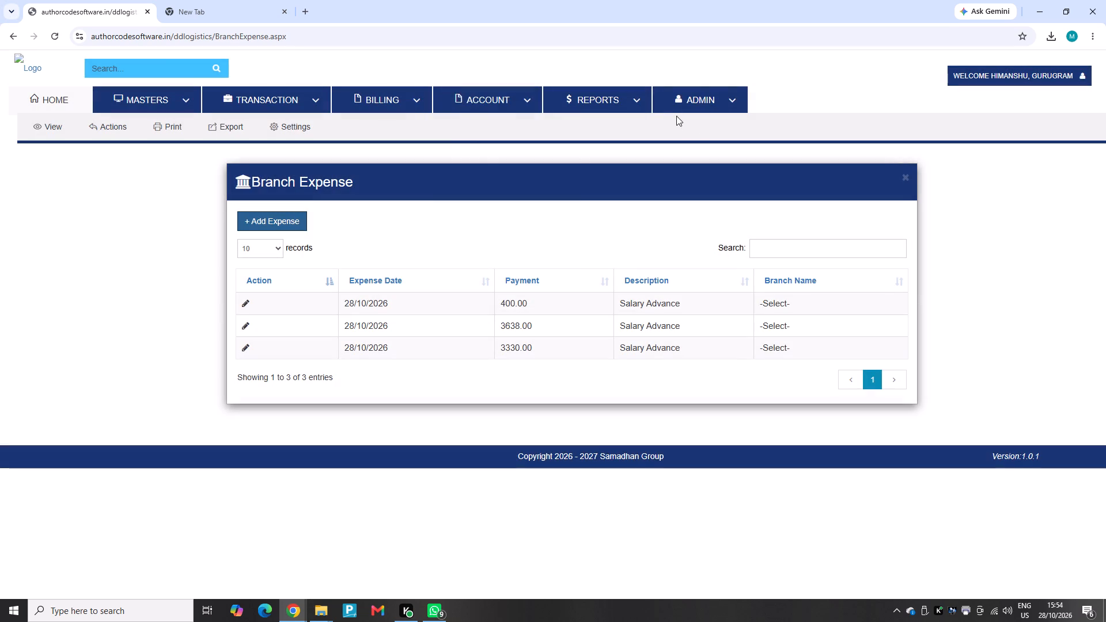
Open the Expense Report and run a Vehical Wise search for 28/Oct/26 with no vehicle selected.
left_click(51, 39)
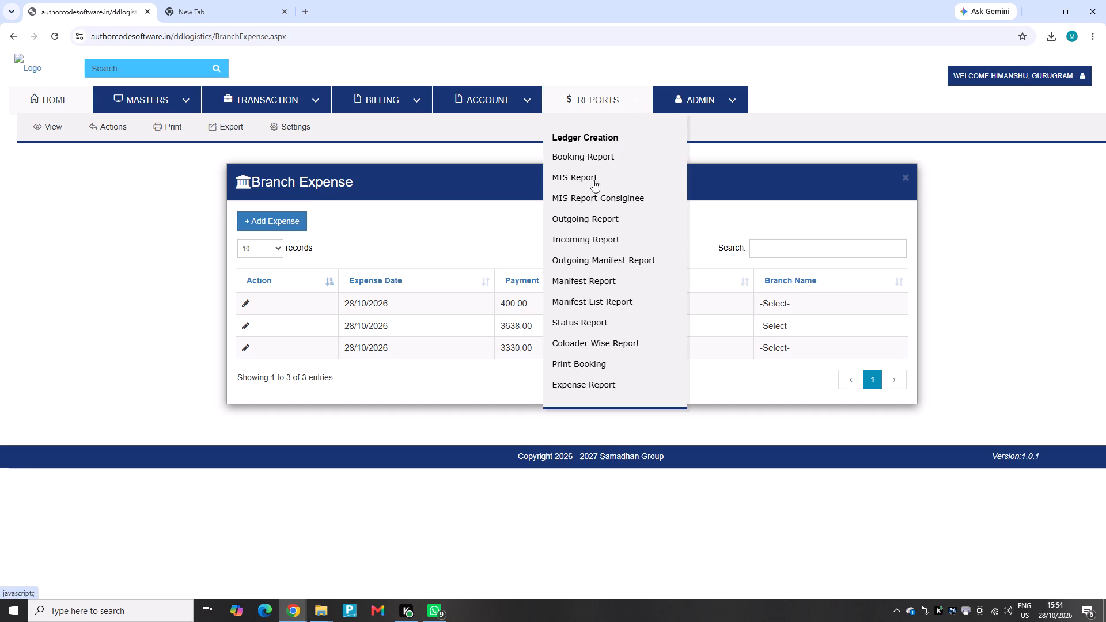
left_click(597, 384)
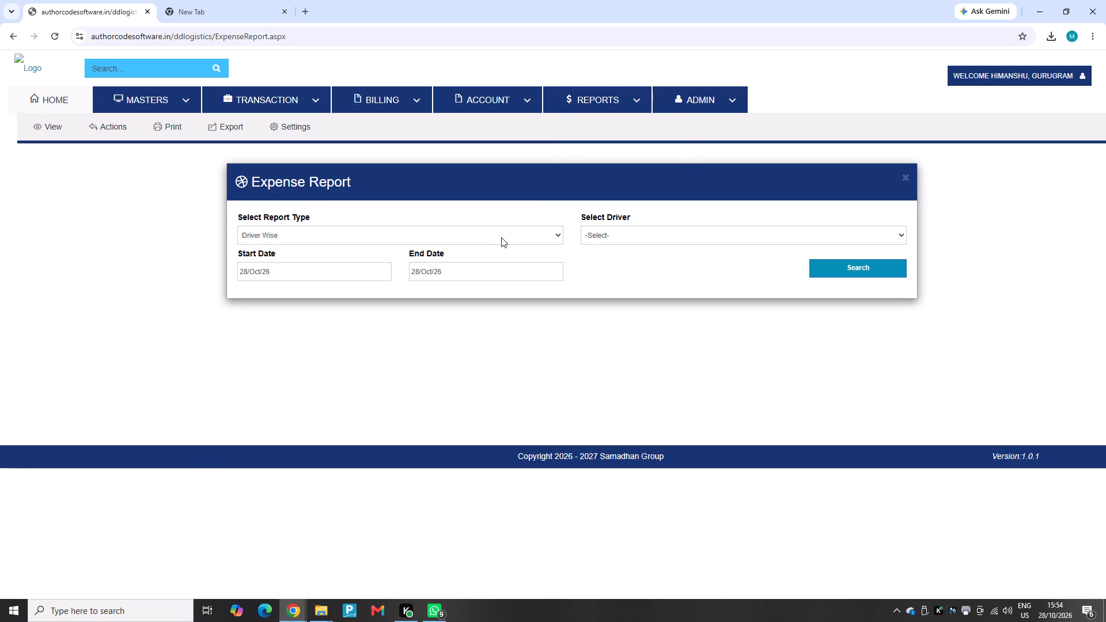
left_click(513, 233)
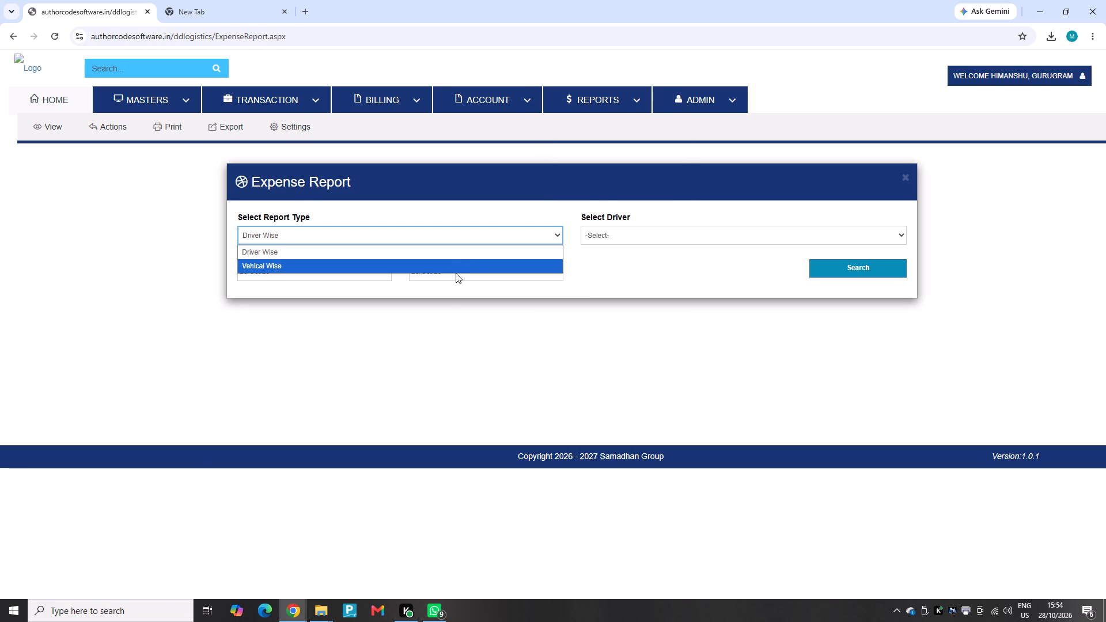
left_click(465, 266)
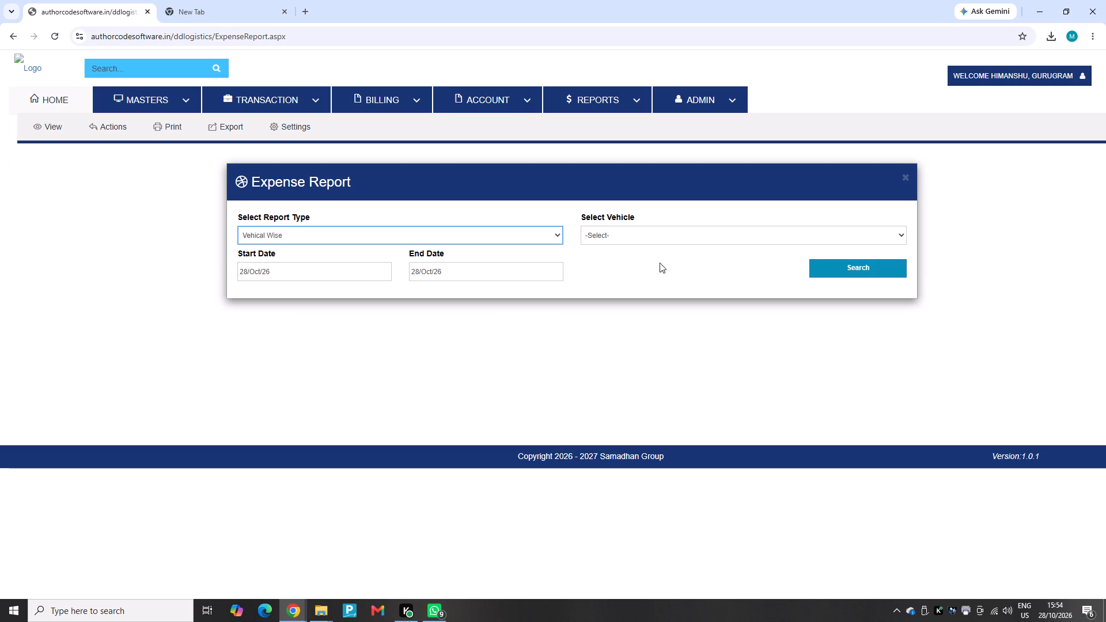
left_click(840, 272)
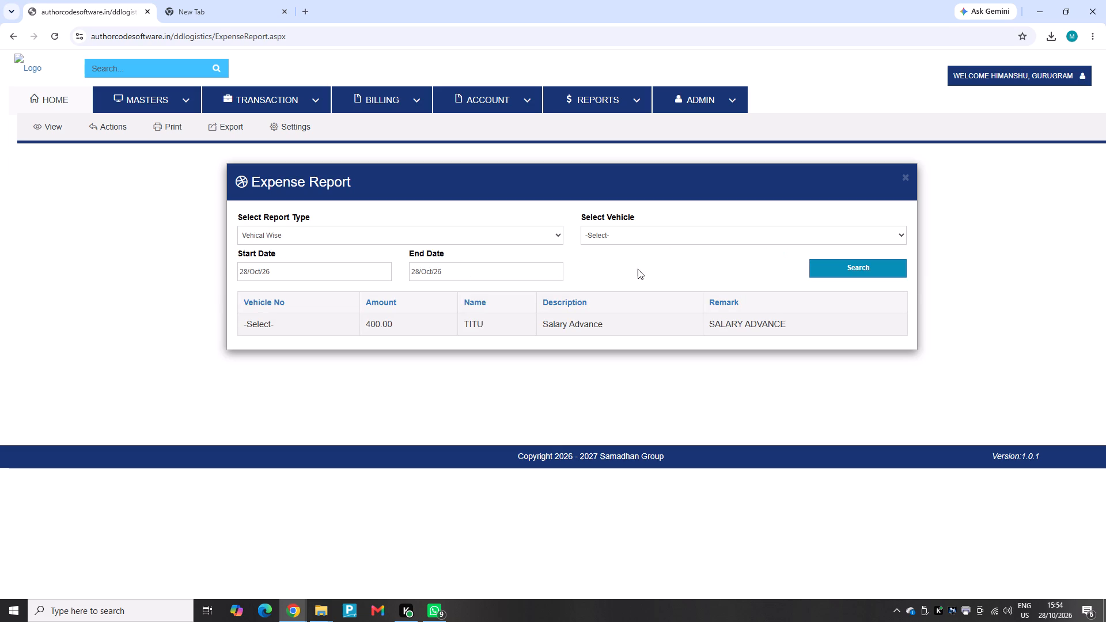
left_click(838, 279)
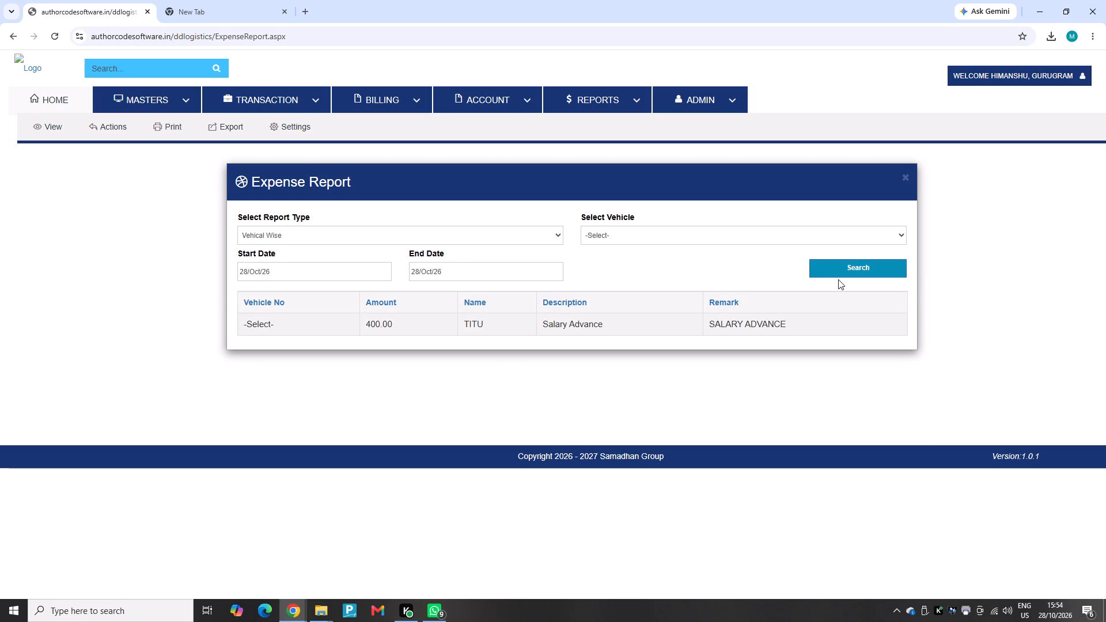
left_click(828, 275)
left_click(761, 241)
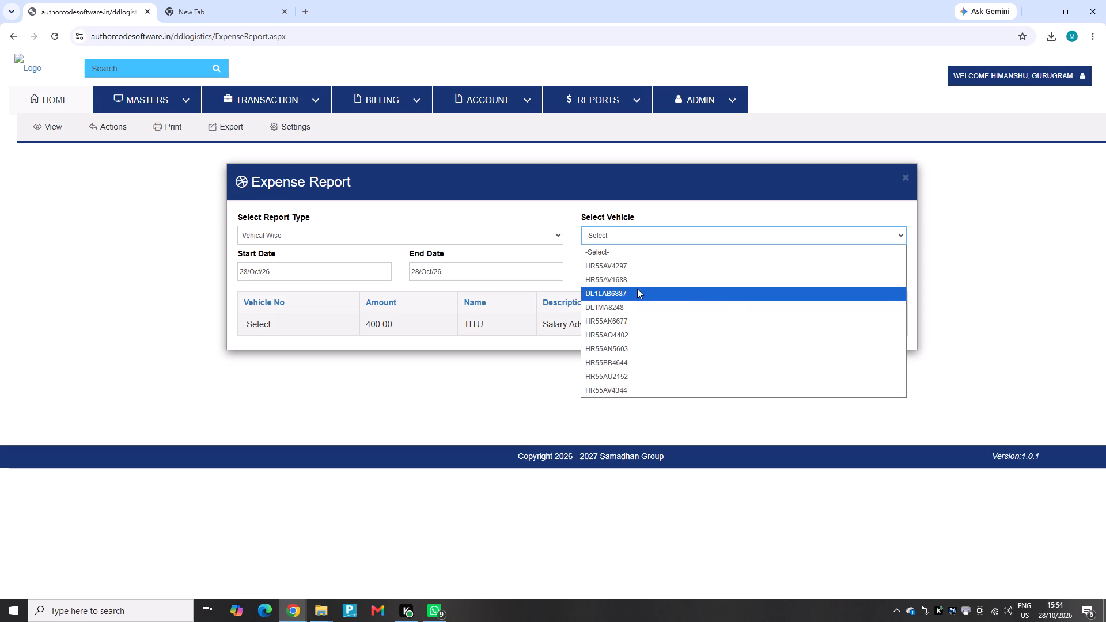
scroll(637, 289, "down", 11)
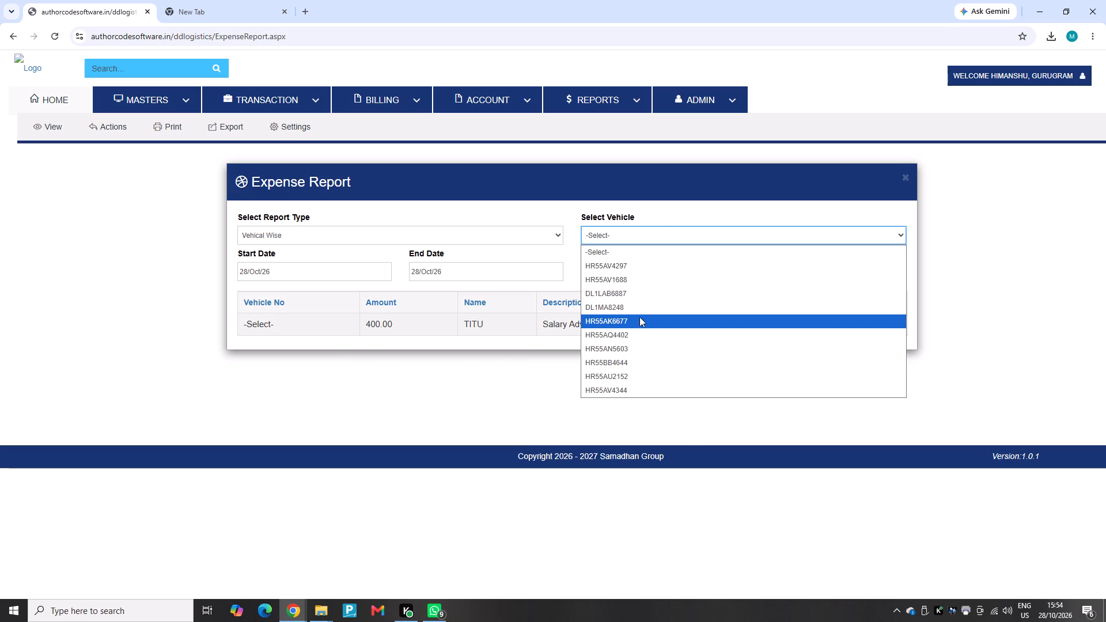
left_click(623, 359)
left_click(831, 271)
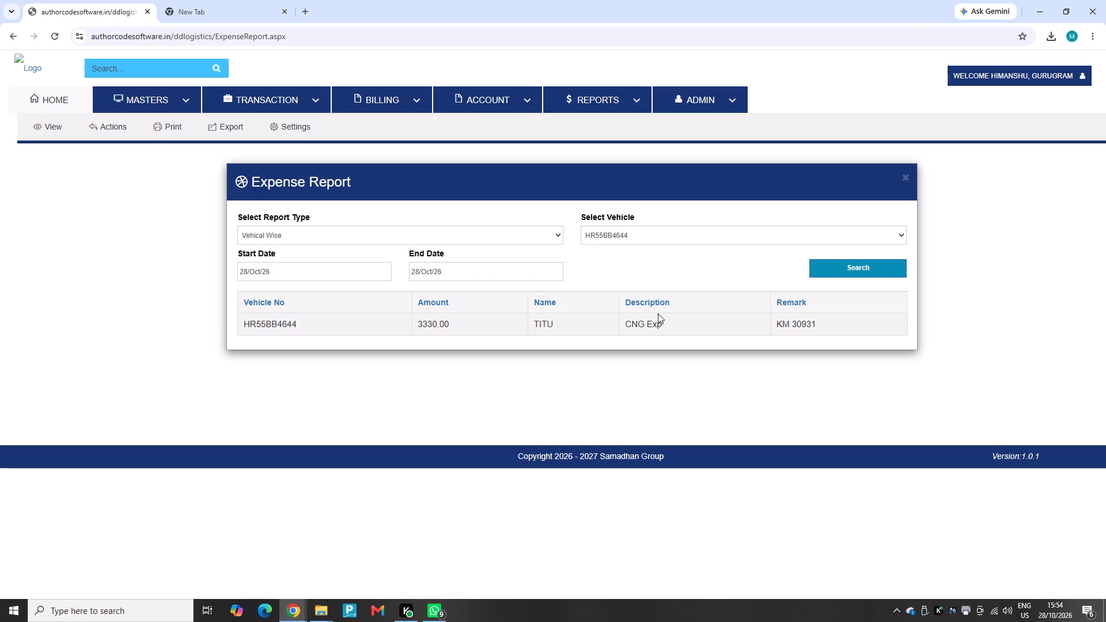
left_click(704, 233)
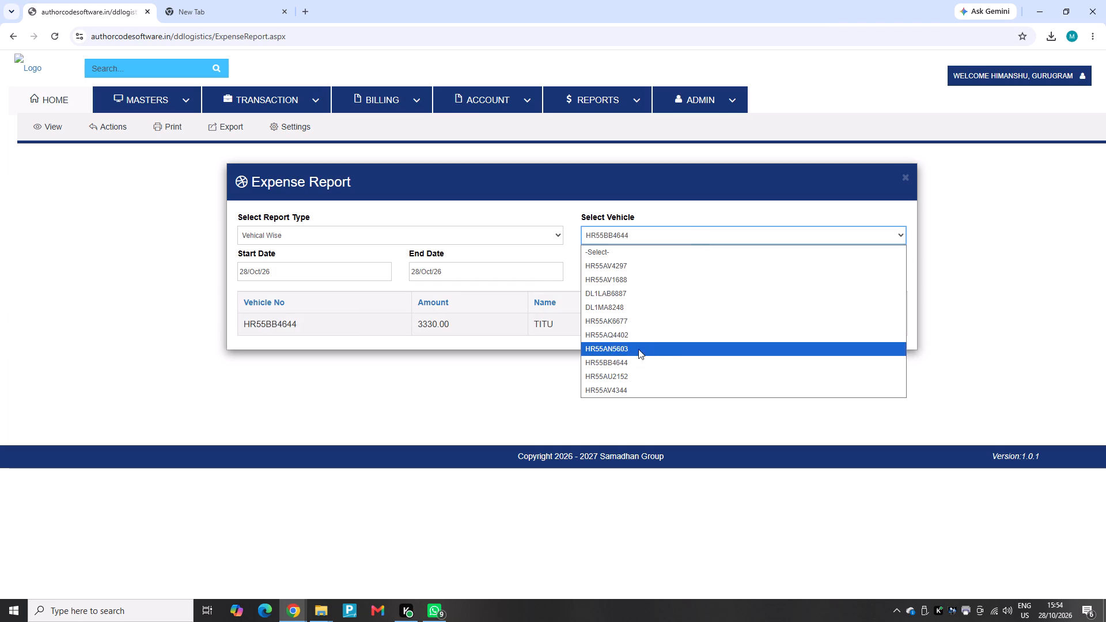
left_click(607, 390)
left_click(872, 258)
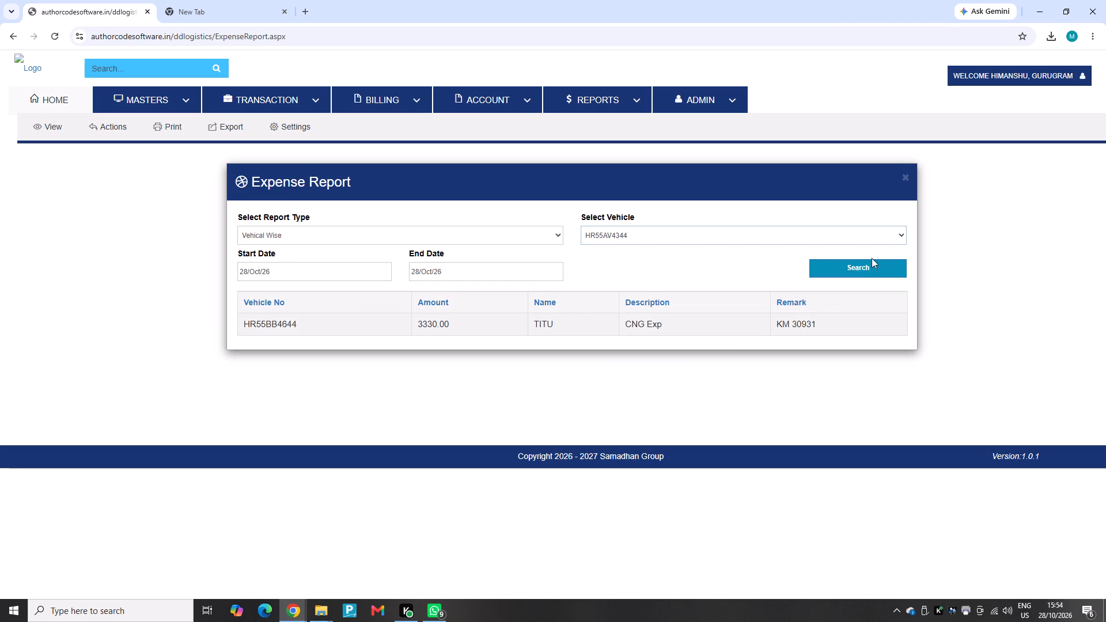
left_click(865, 263)
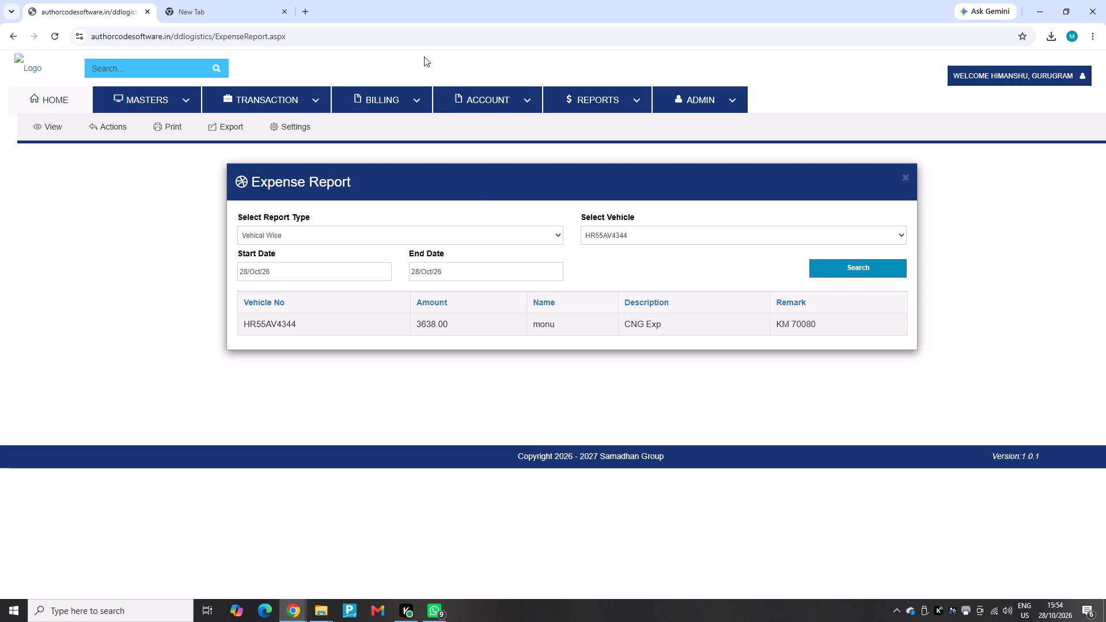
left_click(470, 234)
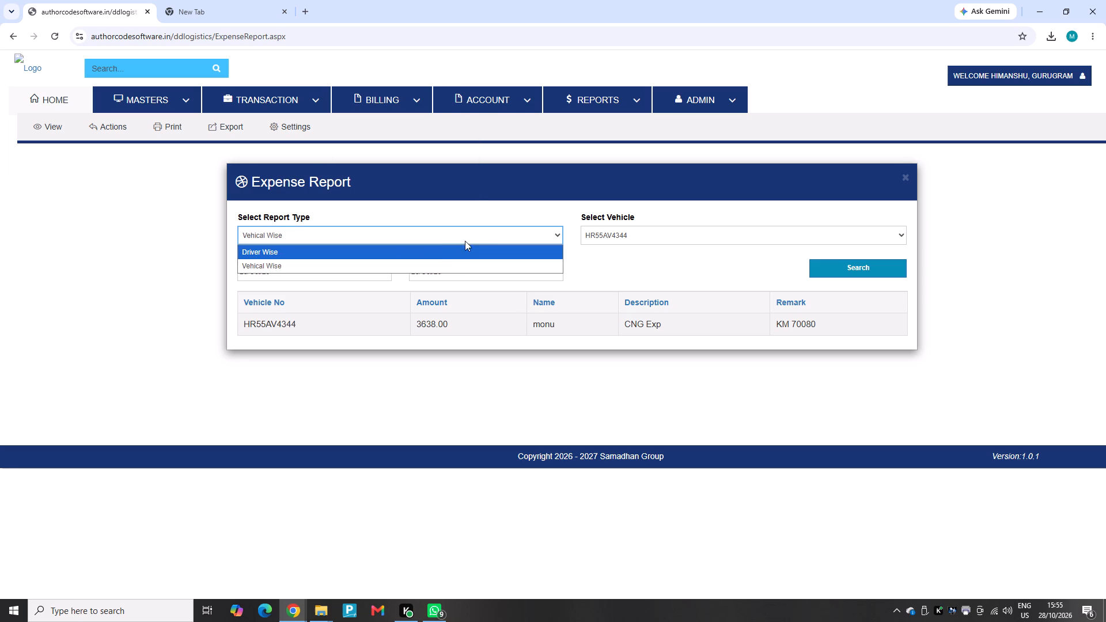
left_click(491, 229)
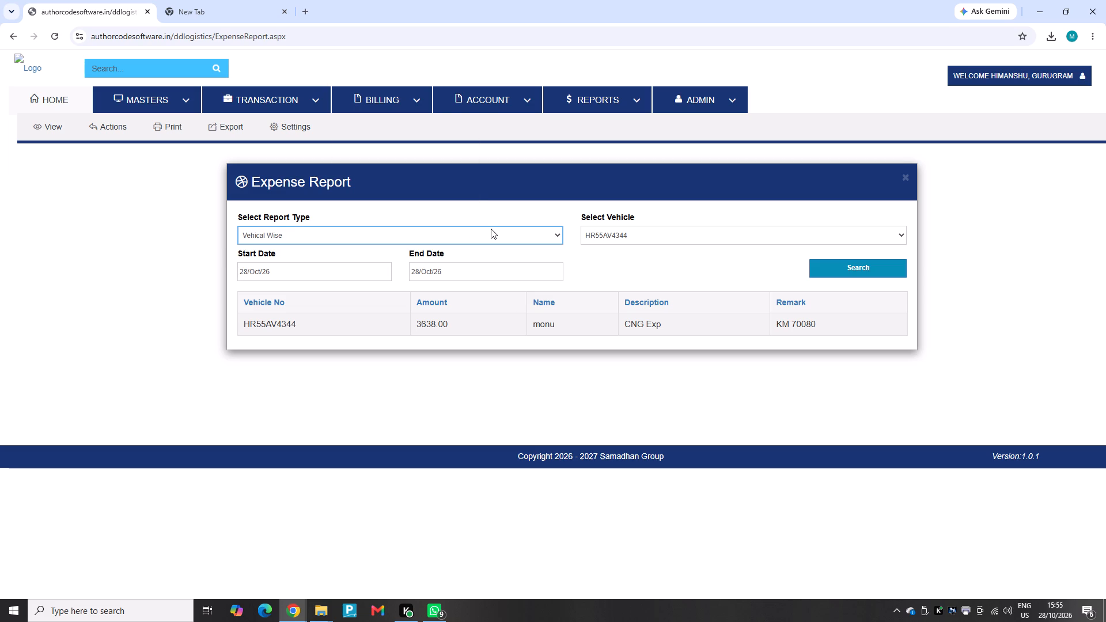
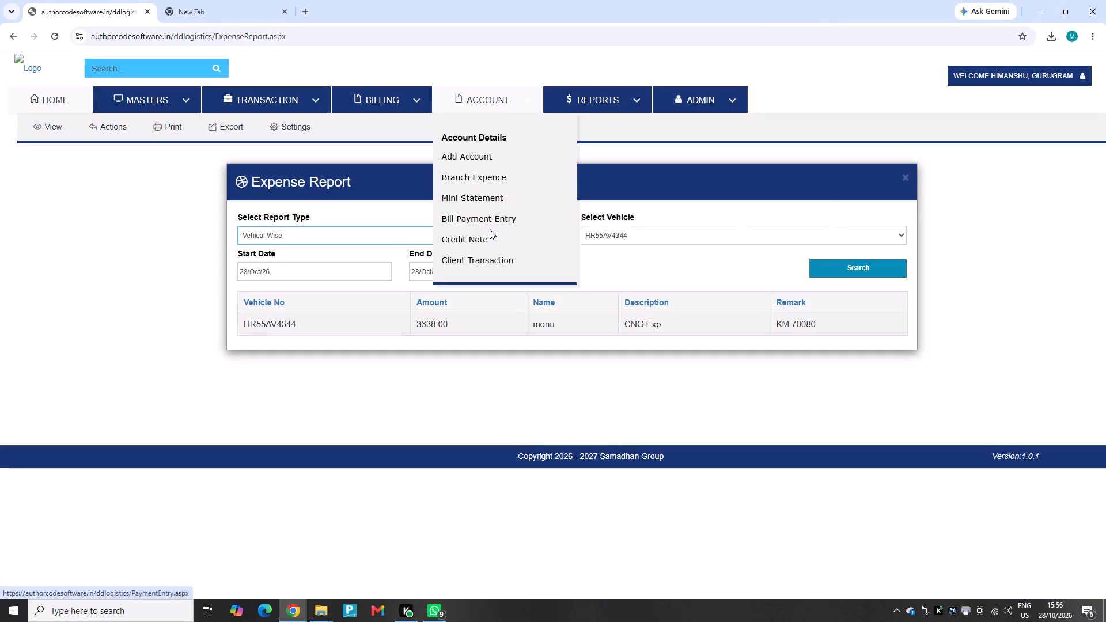
Start a new branch expense dated 28/Oct/26 with WASHING EXPENSE as the particulars and a pay amount of 200.
left_click(474, 173)
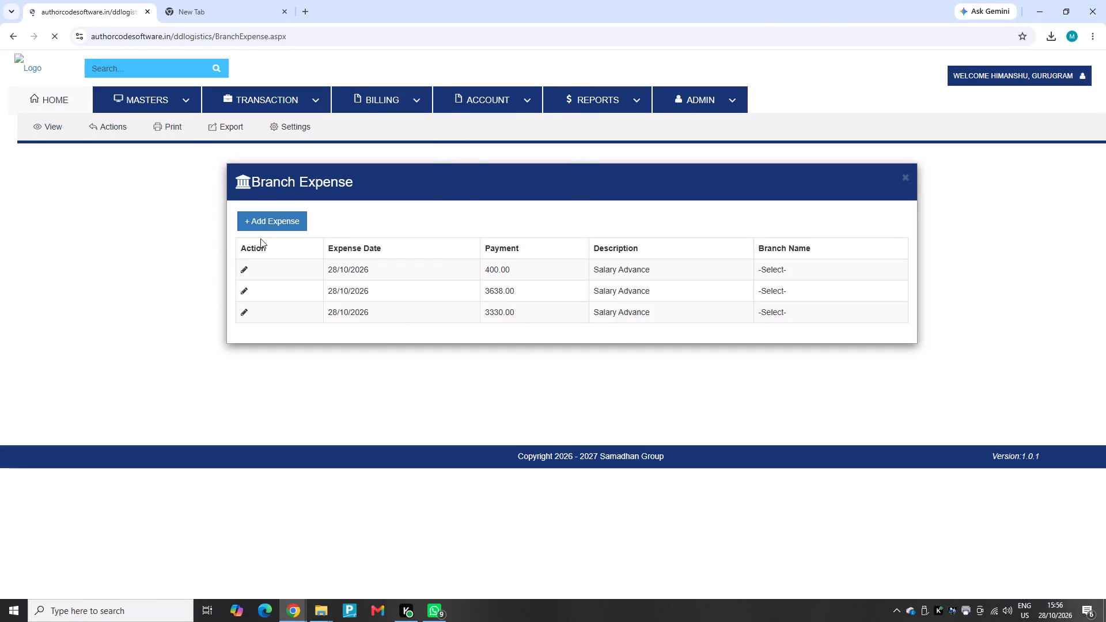
left_click(268, 222)
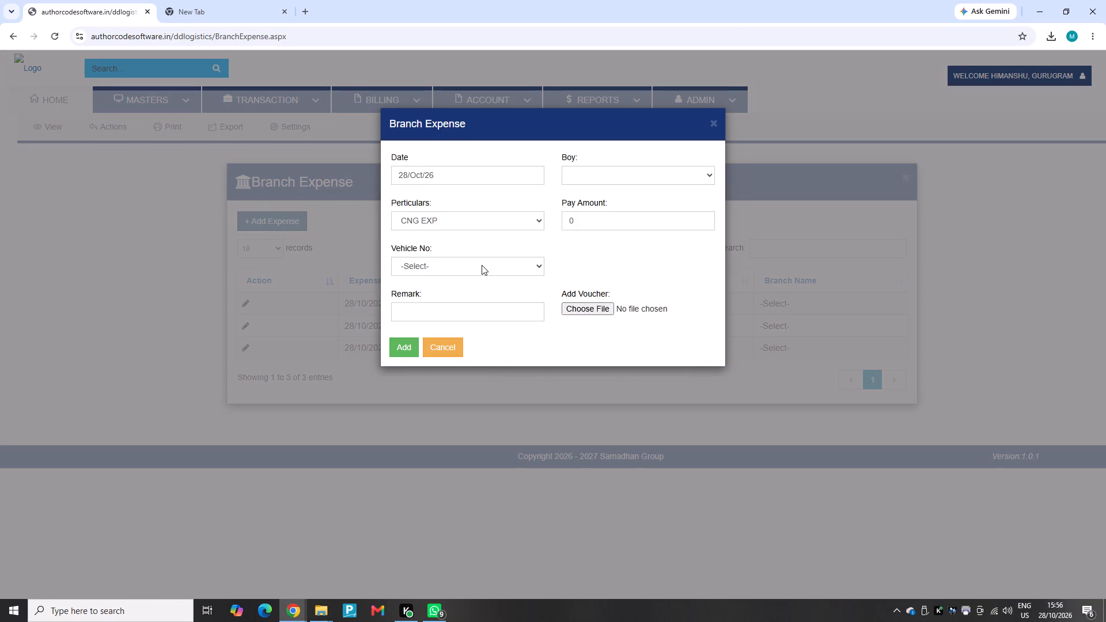
left_click(472, 269)
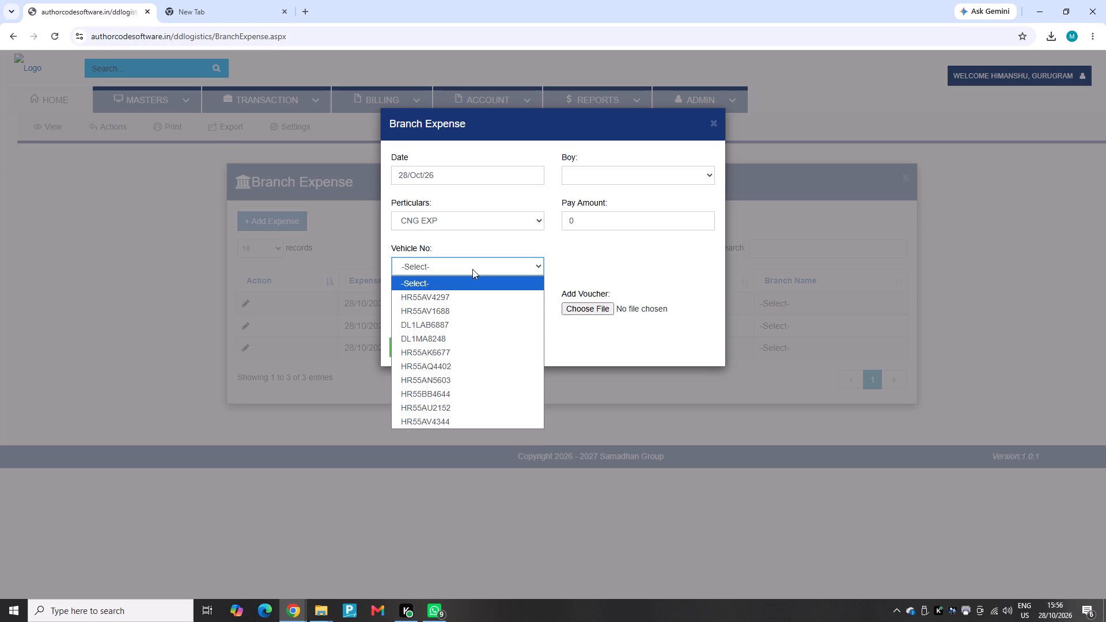
left_click(472, 269)
left_click(485, 220)
scroll(431, 369, "down", 5)
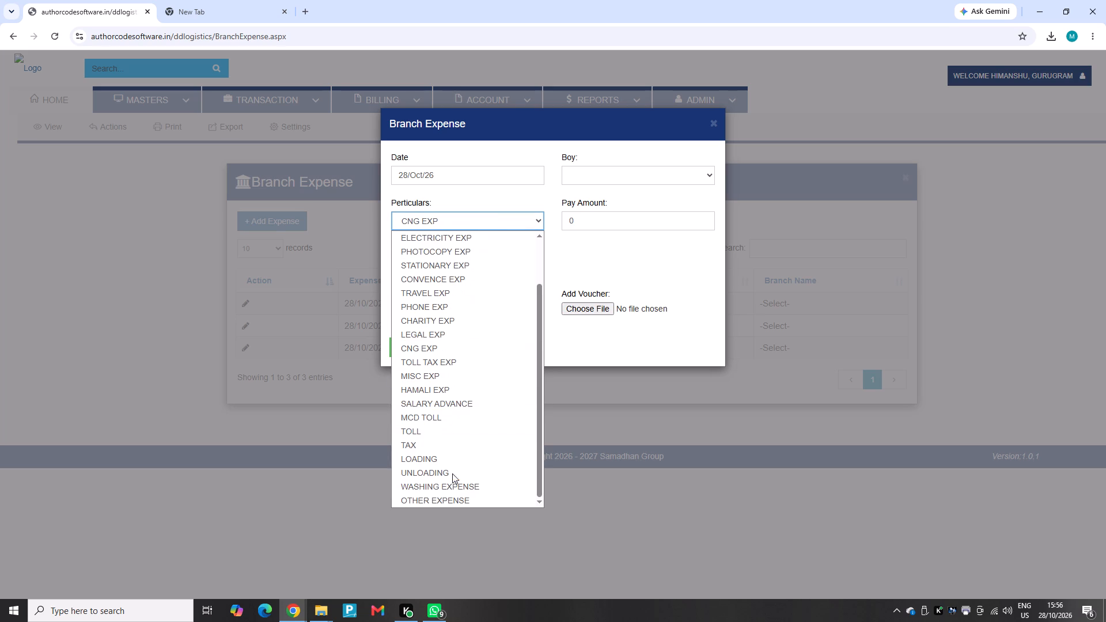
left_click(453, 484)
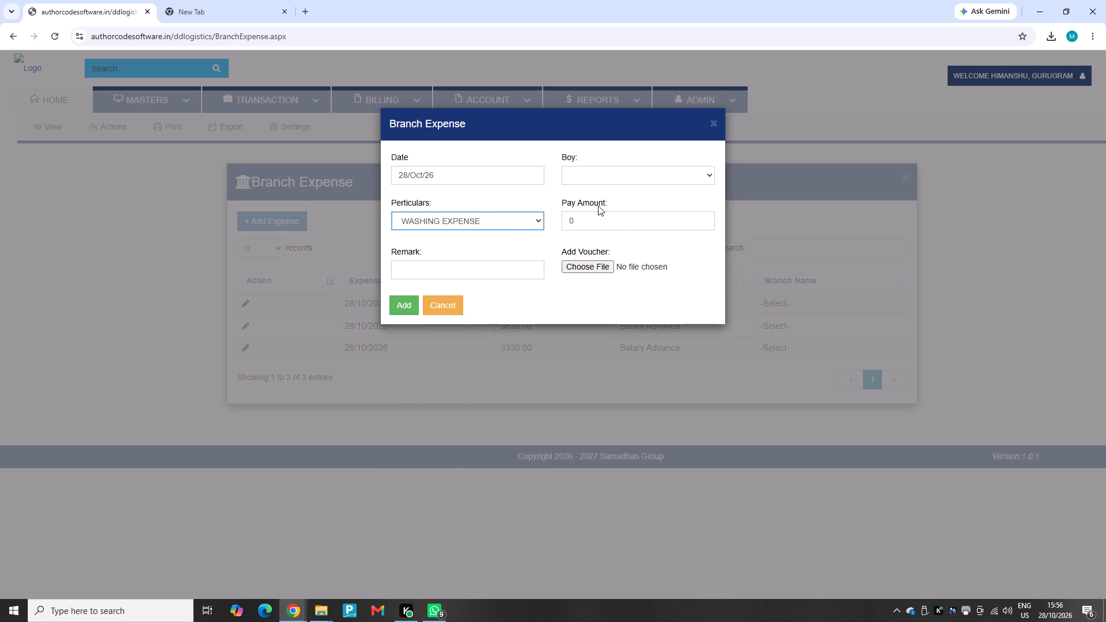
left_click_drag(593, 216, 533, 241)
key("2")
type("00")
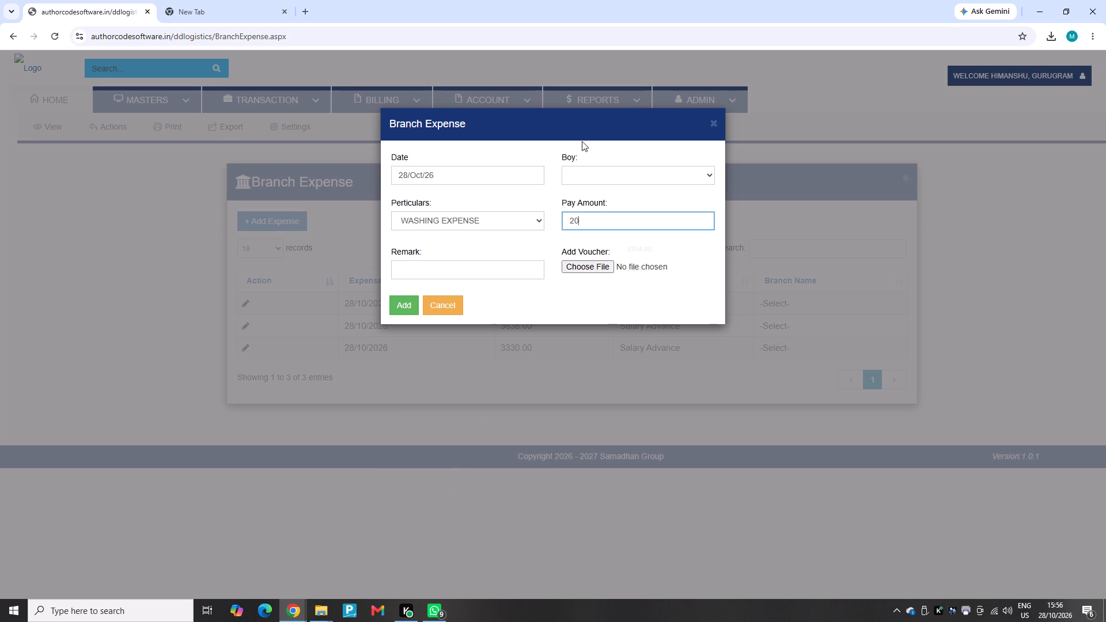
Enter the remark WASHED BY AMAN 4402 for the washing expense.
left_click(497, 269)
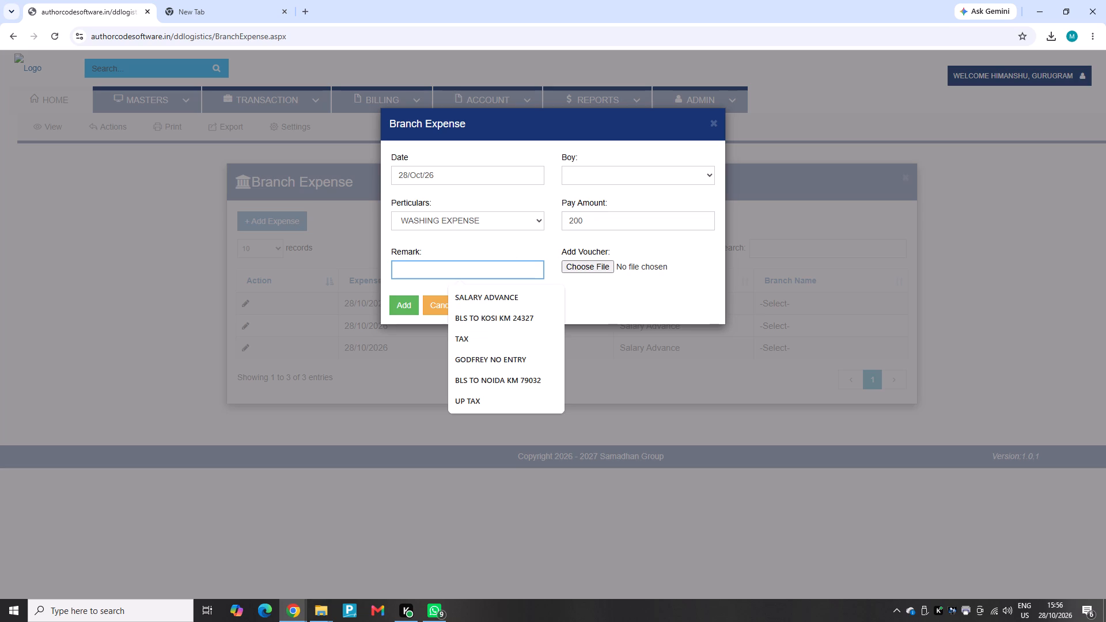
type("WAH")
type("ED")
key("space")
key("BackSpace")
key("BackSpace")
key("BackSpace")
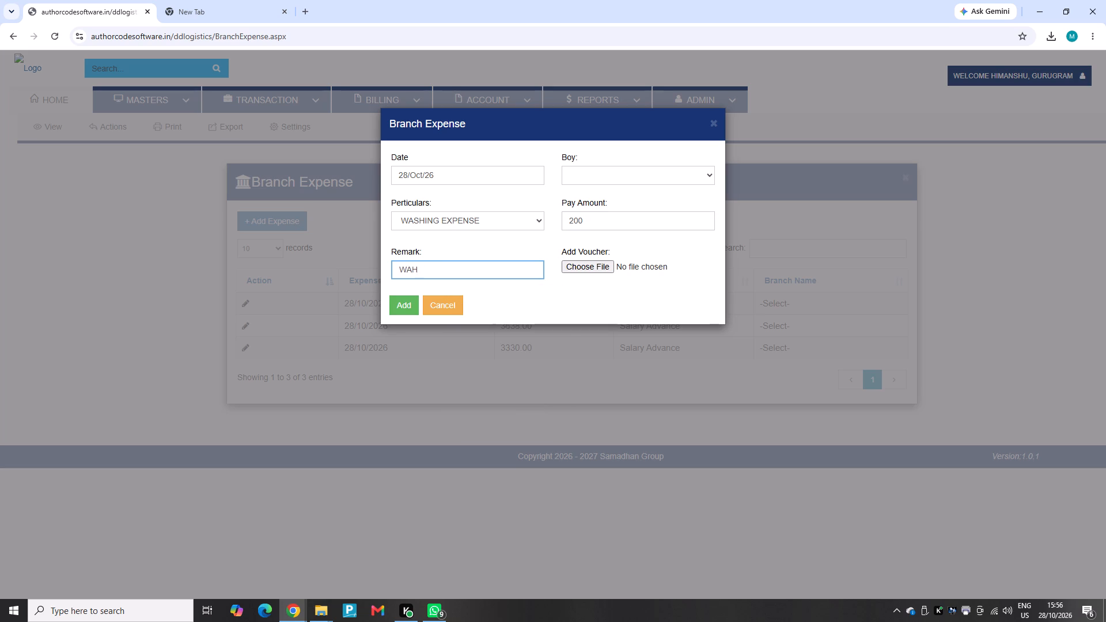
key("BackSpace")
key("s")
type("HED BY AMAN 44")
type("02")
left_click(594, 166)
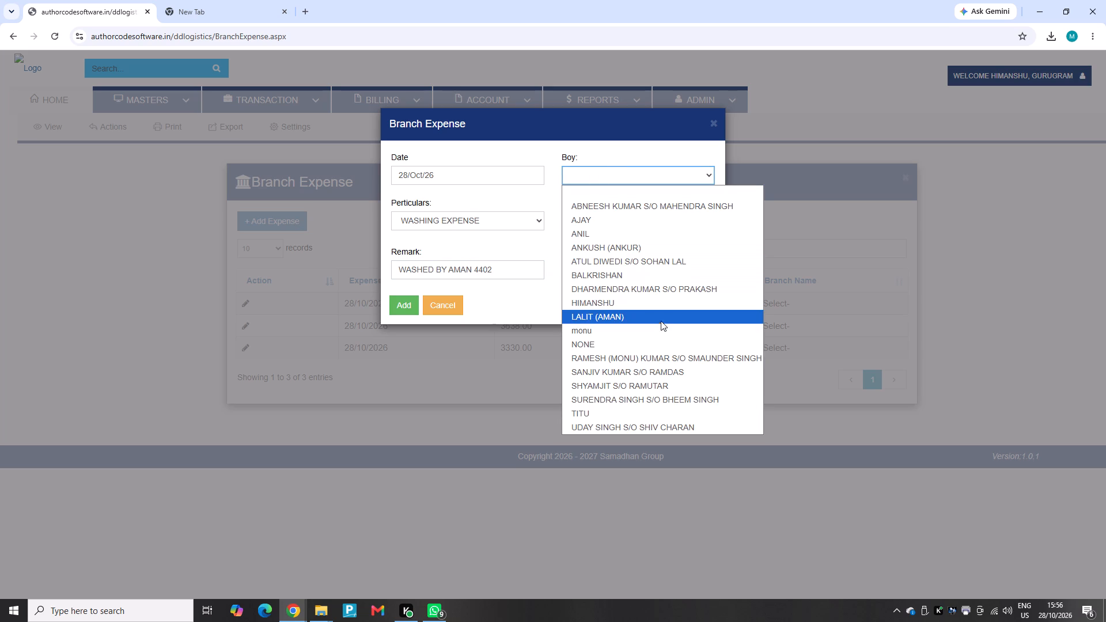
left_click(666, 316)
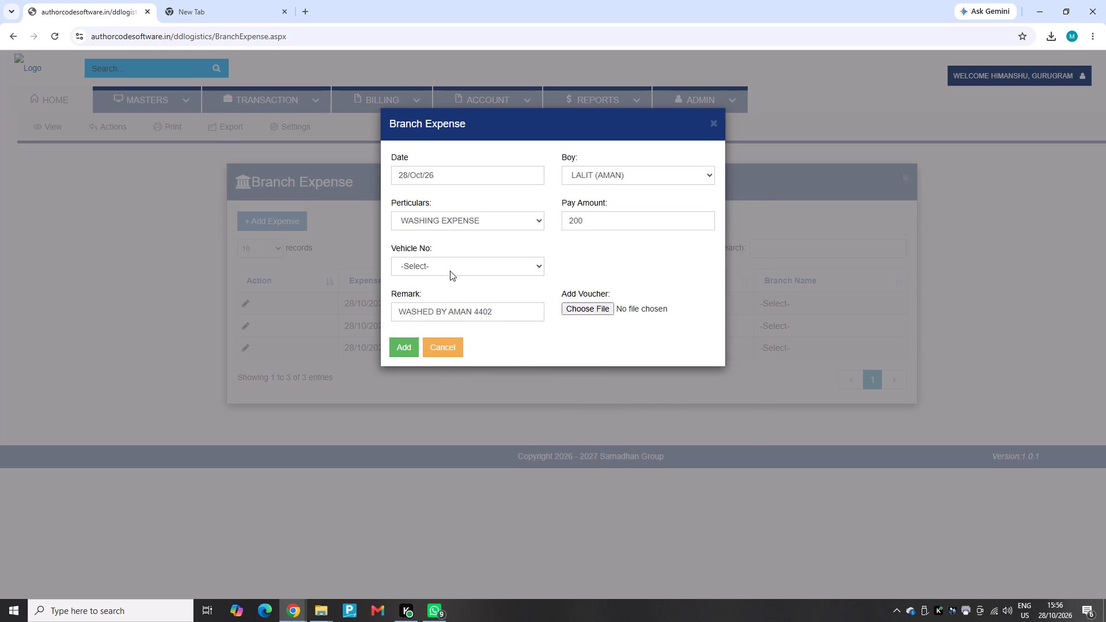
left_click(457, 264)
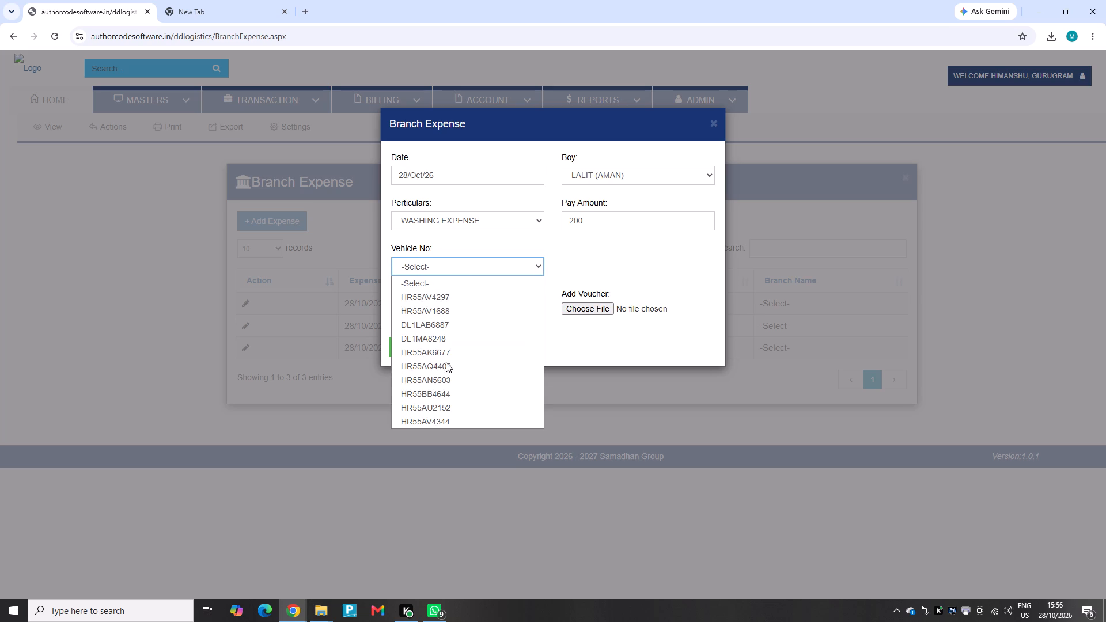
scroll(459, 338, "down", 1)
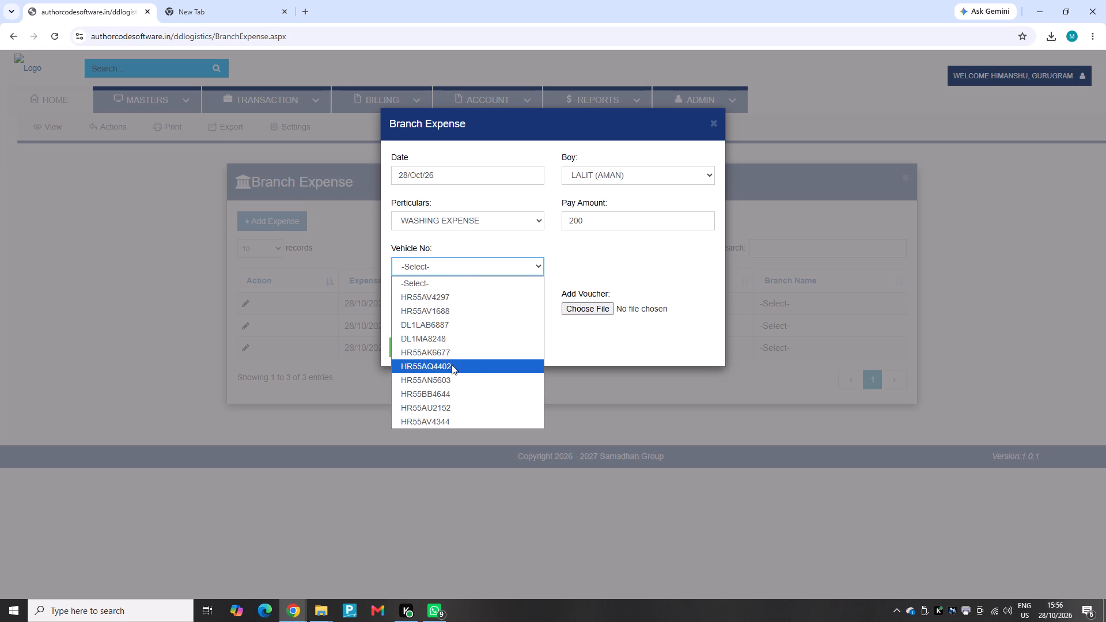
left_click(451, 366)
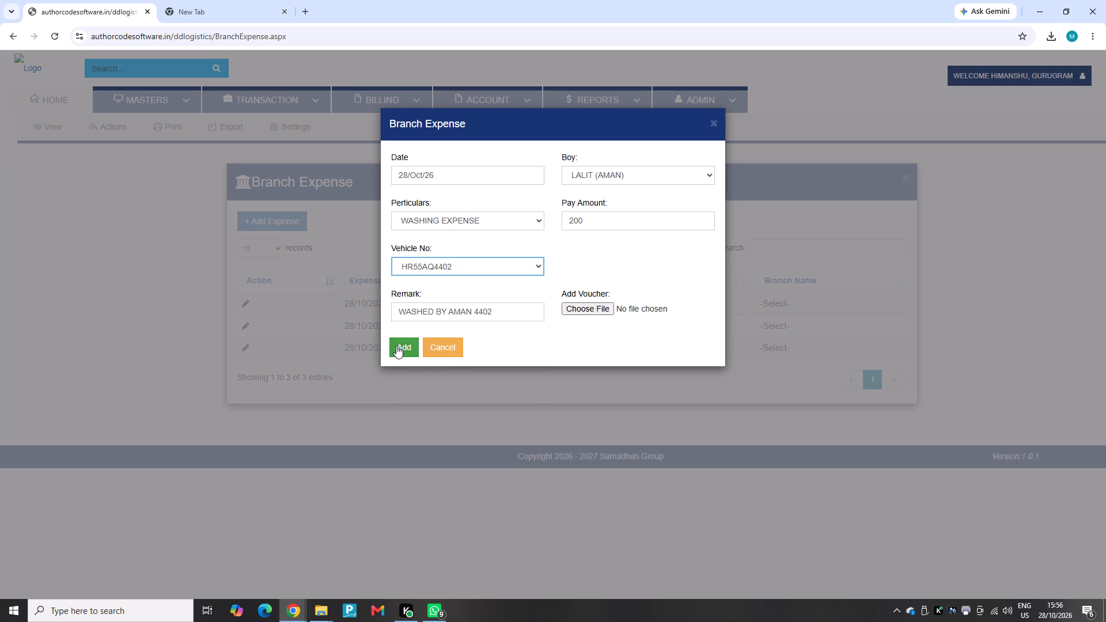
left_click(396, 346)
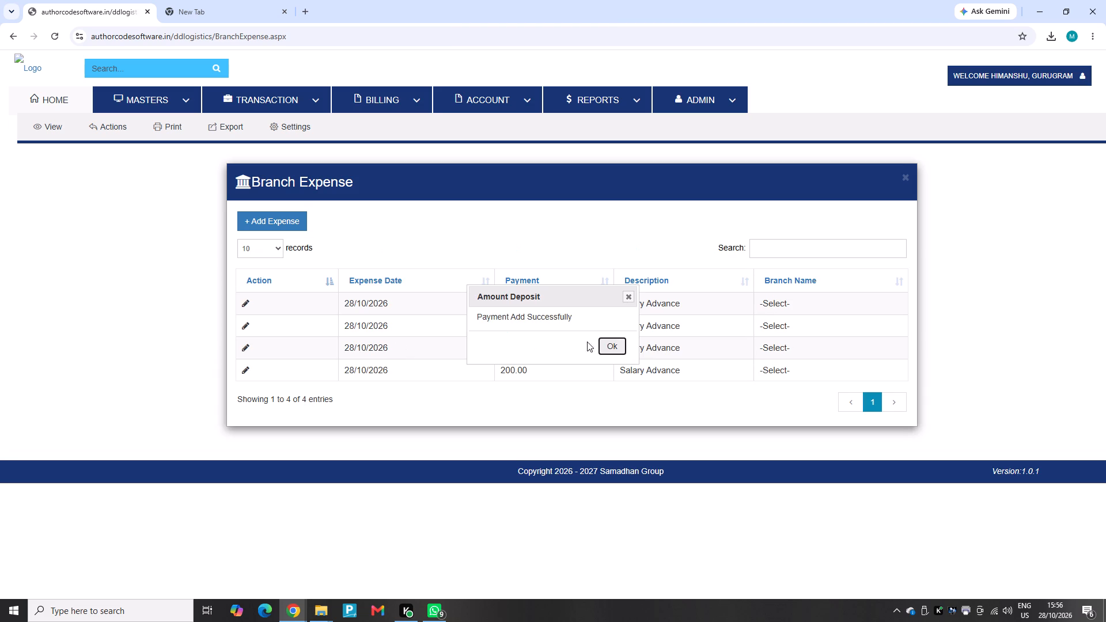
left_click(608, 342)
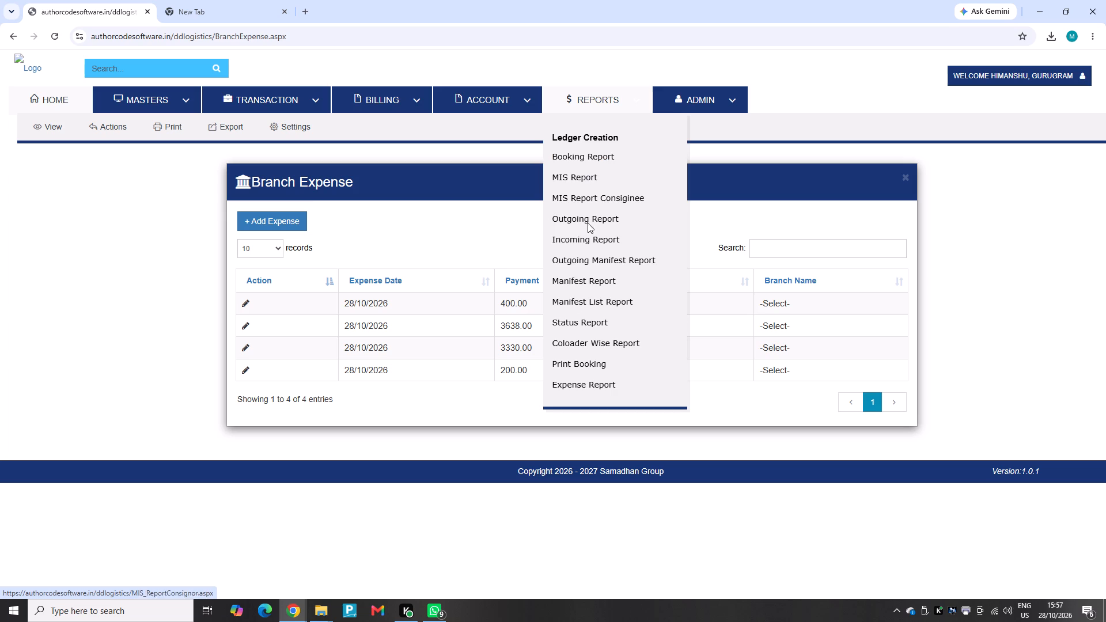
left_click(563, 386)
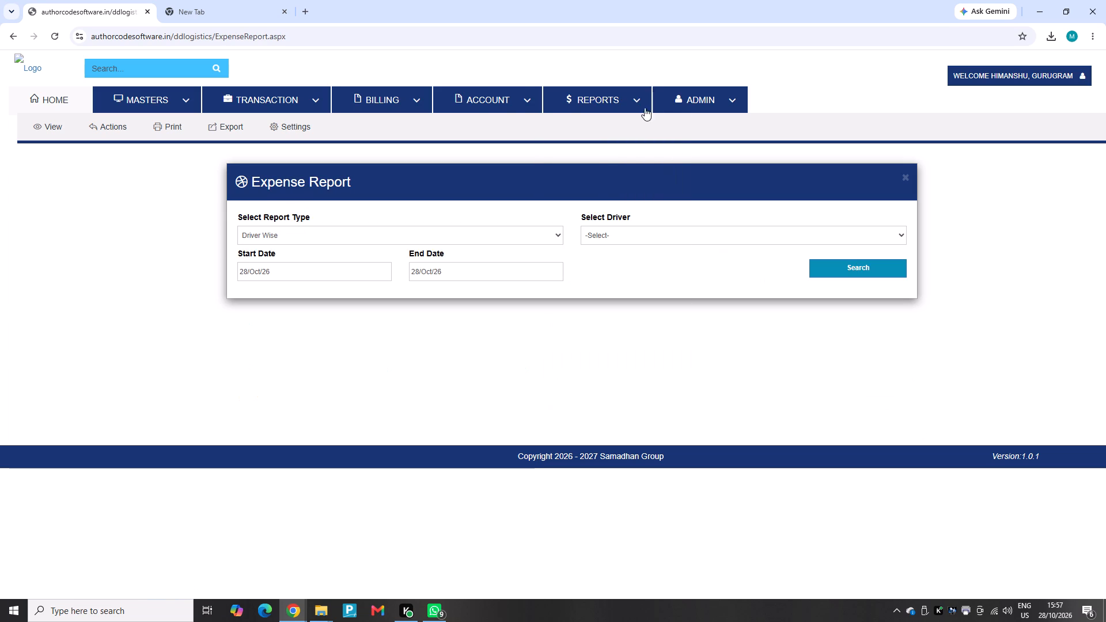
left_click(712, 237)
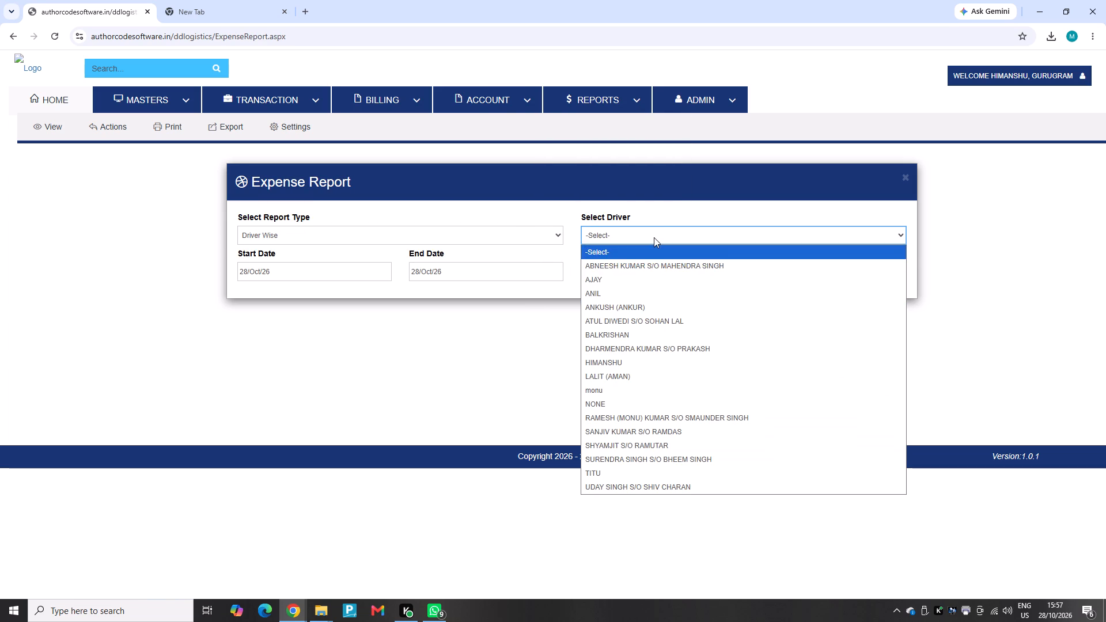
left_click(654, 237)
left_click(461, 242)
left_click(459, 268)
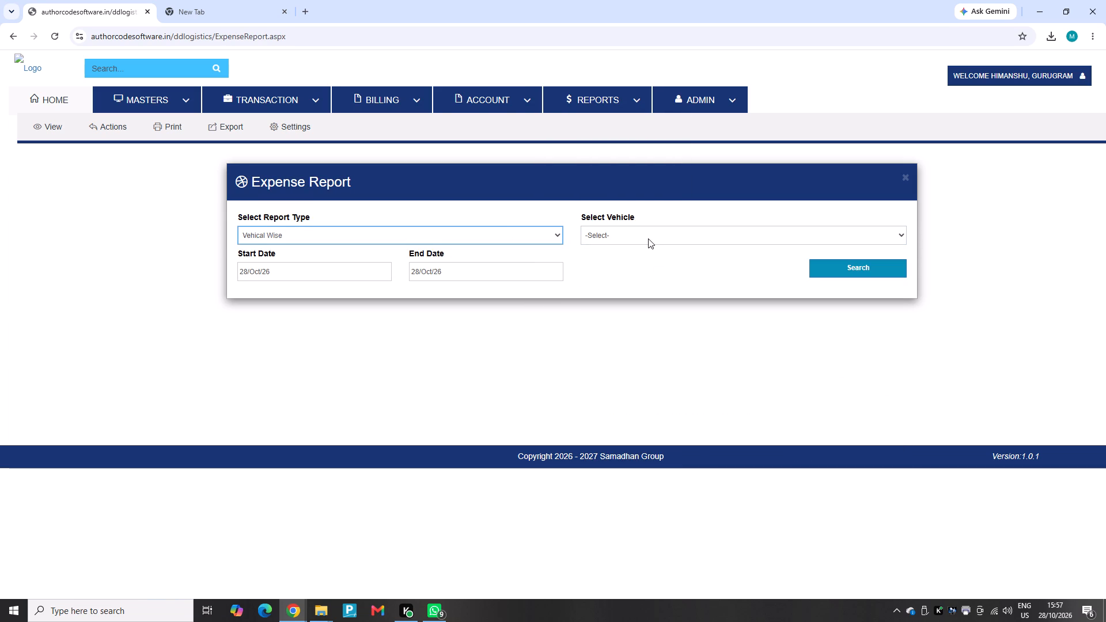
left_click(649, 238)
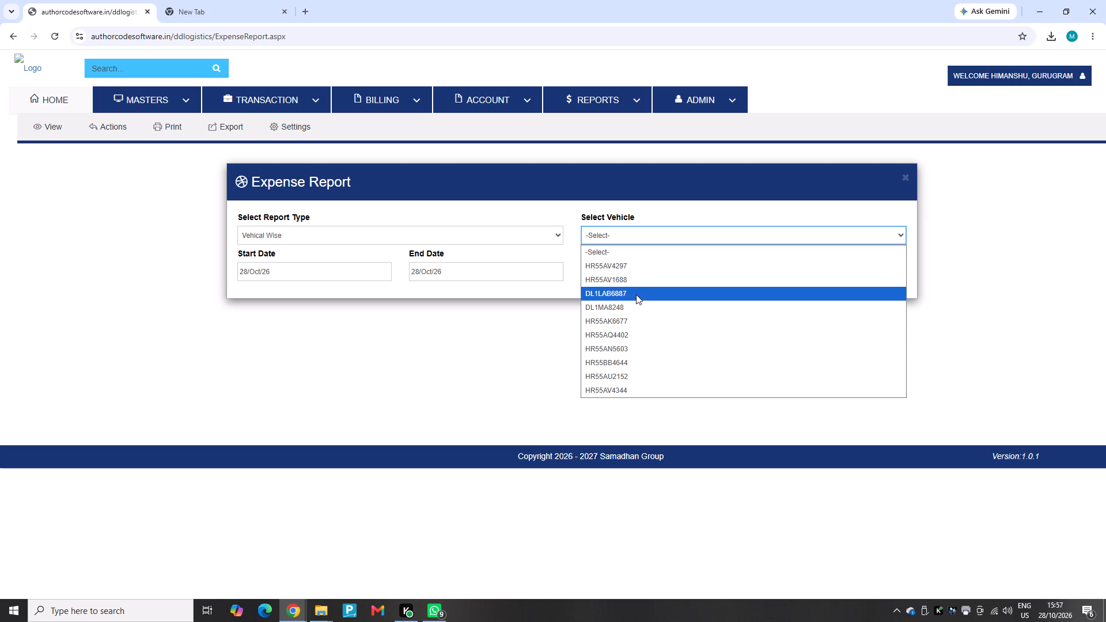
left_click(625, 336)
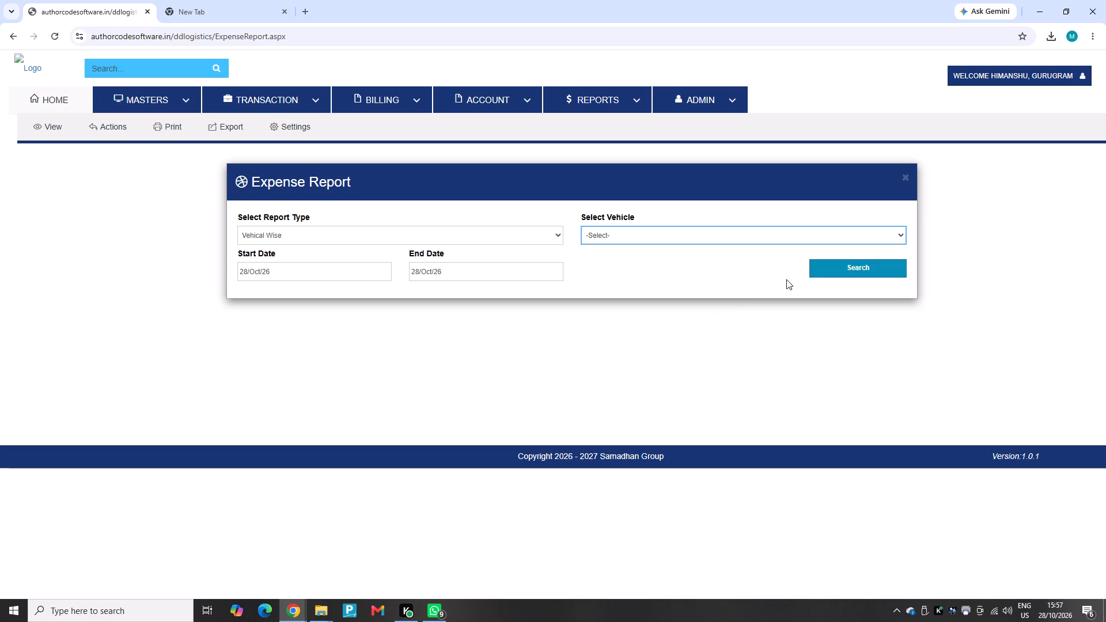
left_click(819, 268)
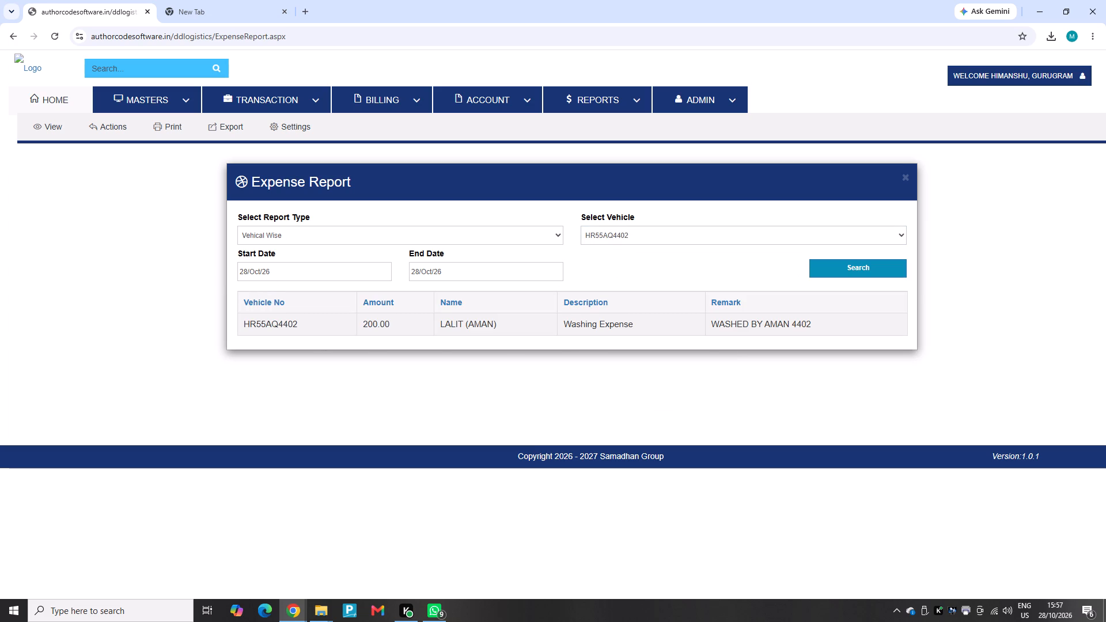
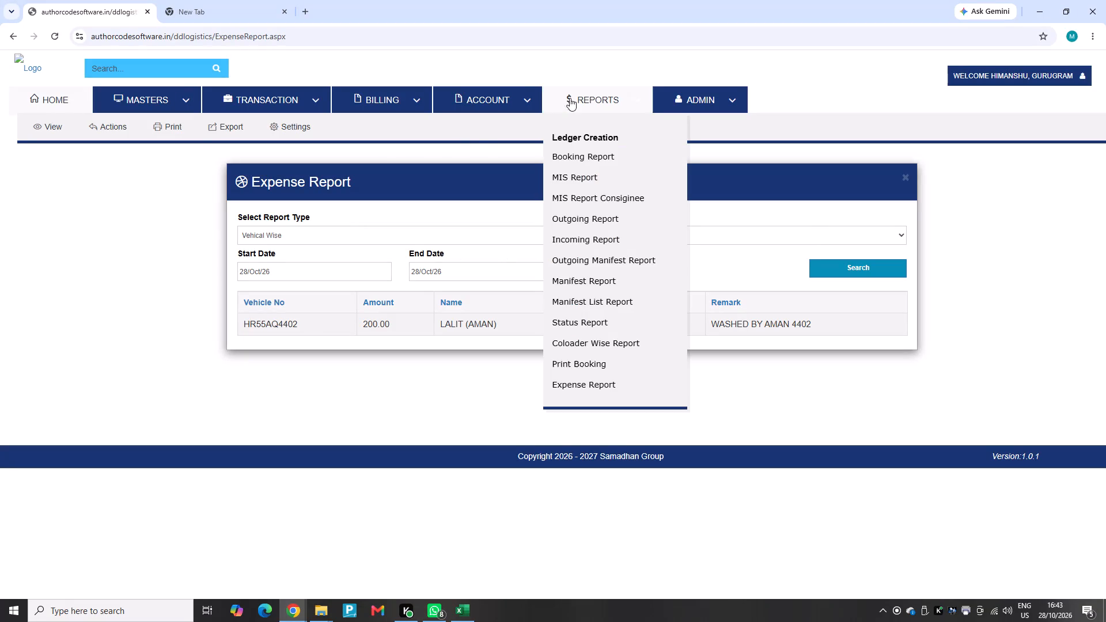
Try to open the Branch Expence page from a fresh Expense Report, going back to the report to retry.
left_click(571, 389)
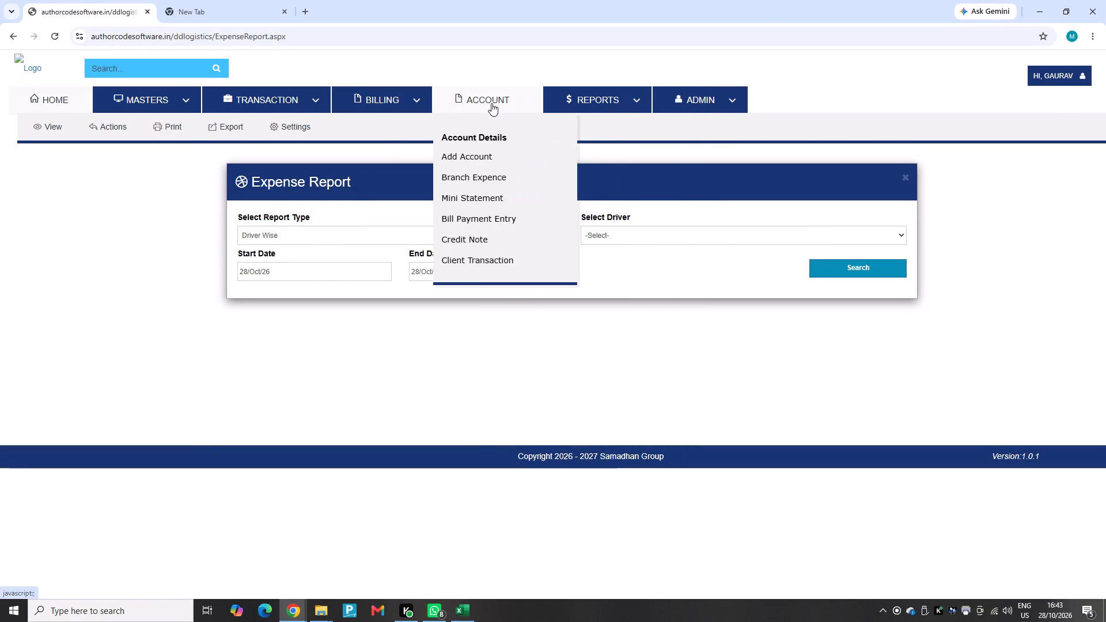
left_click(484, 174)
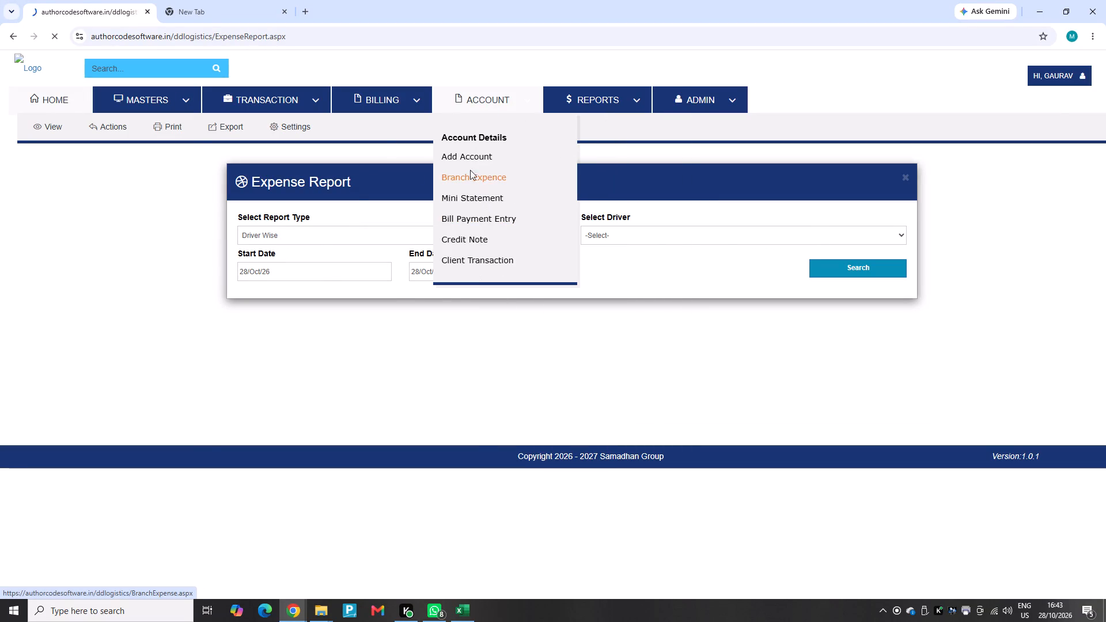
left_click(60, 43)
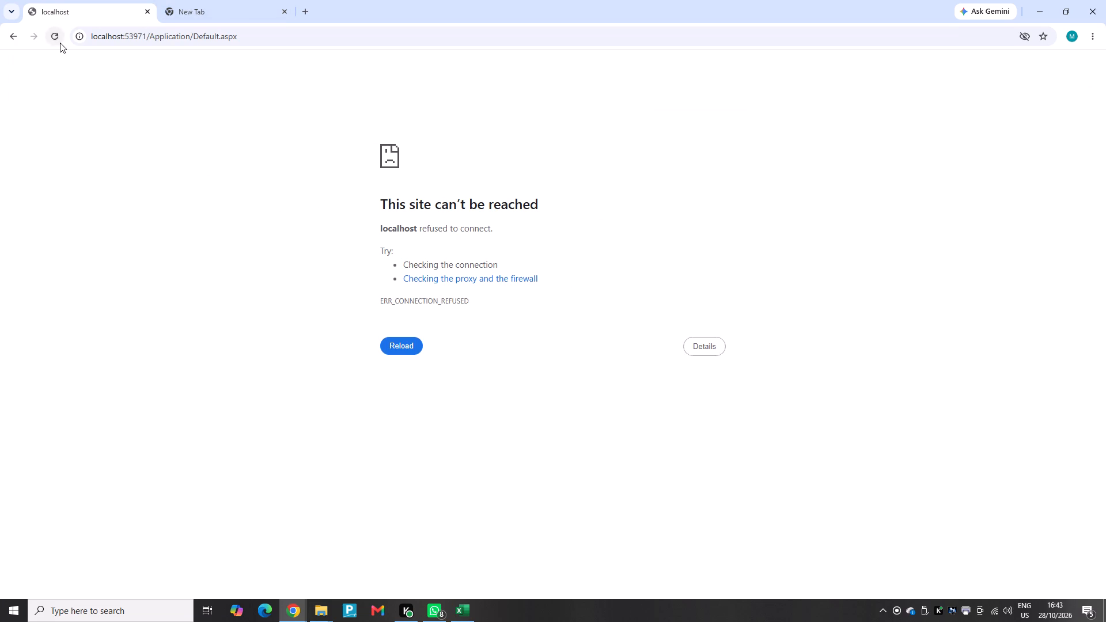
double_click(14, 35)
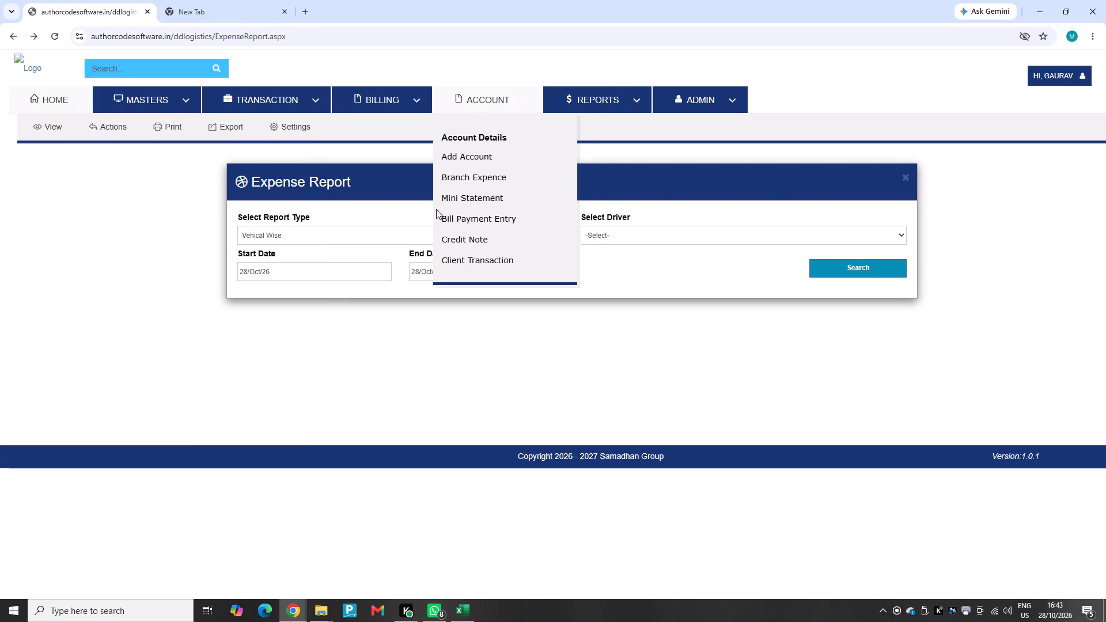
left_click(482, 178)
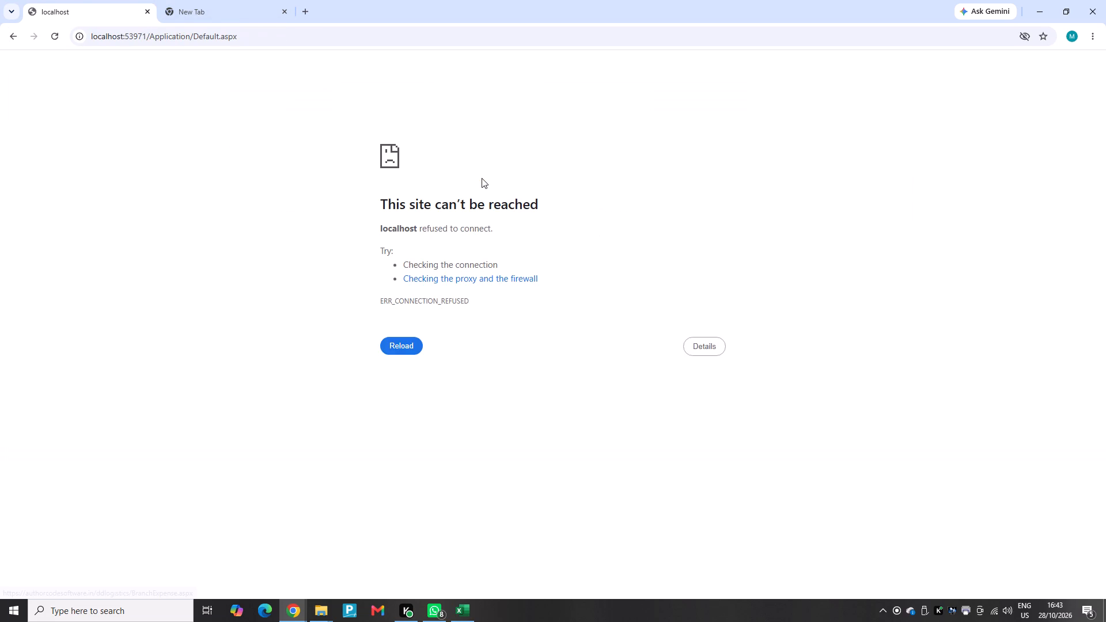
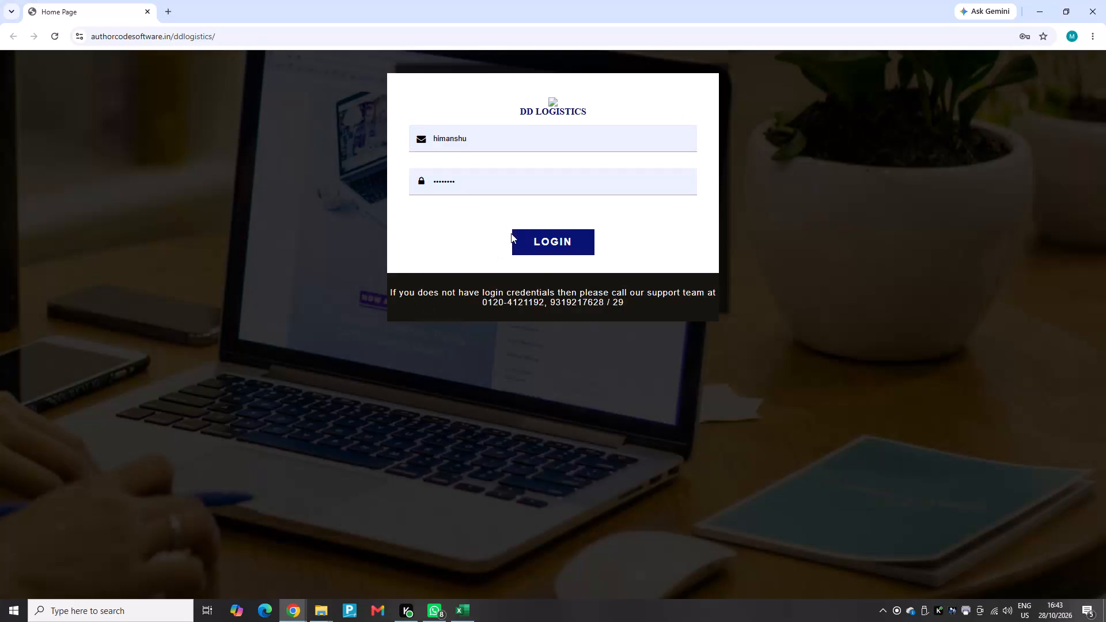
Log back in to the DD Logistics portal with the prefilled credentials and open the Branch Expence page.
left_click(545, 246)
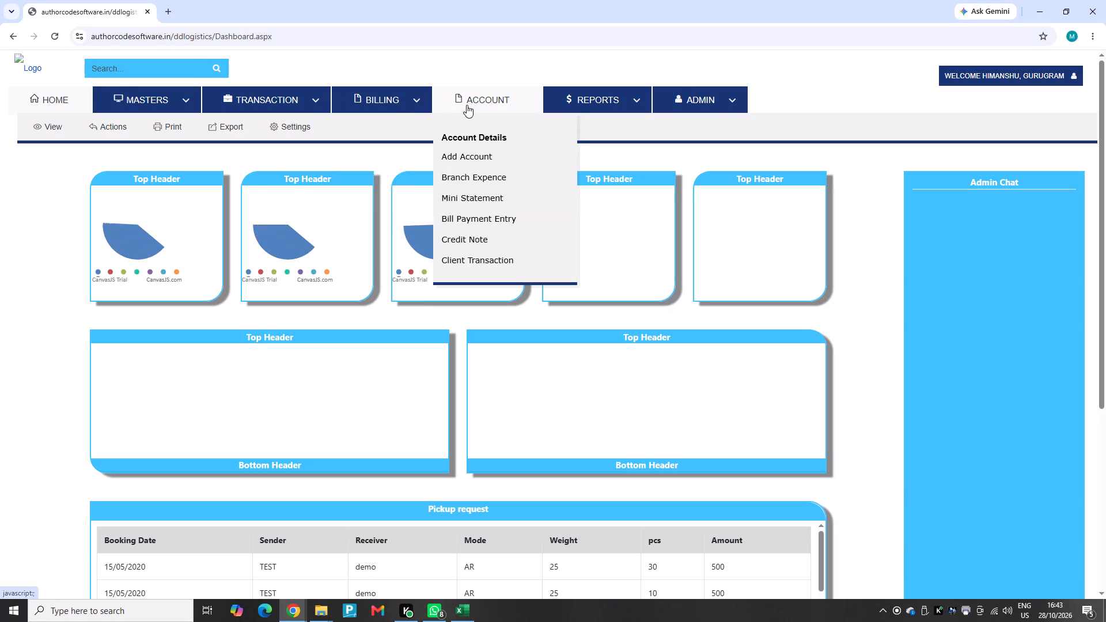
left_click(663, 206)
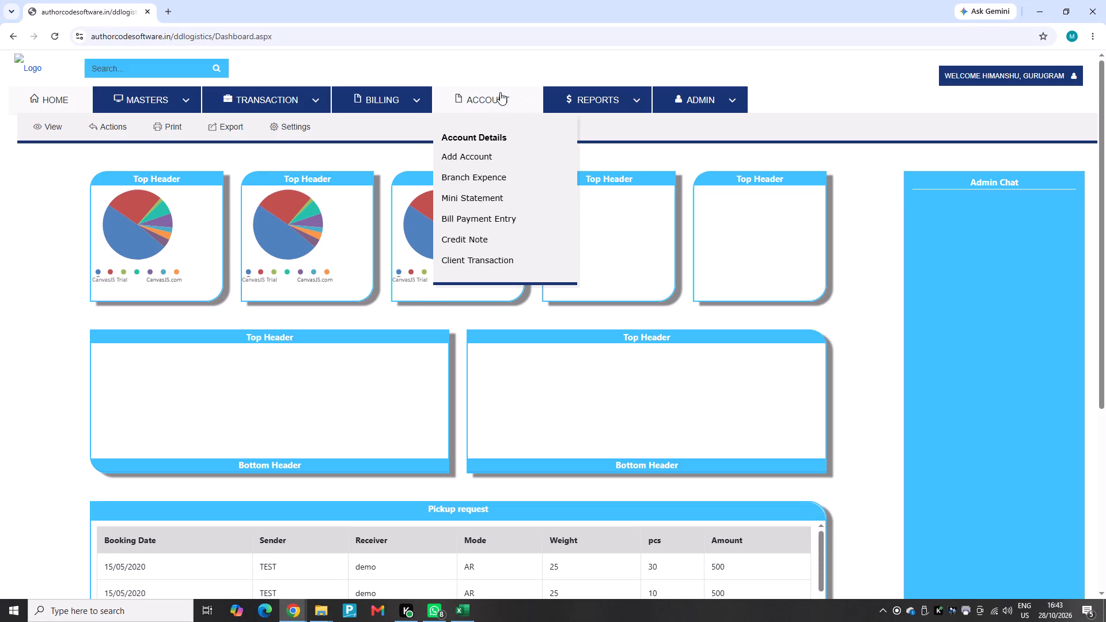
left_click(487, 176)
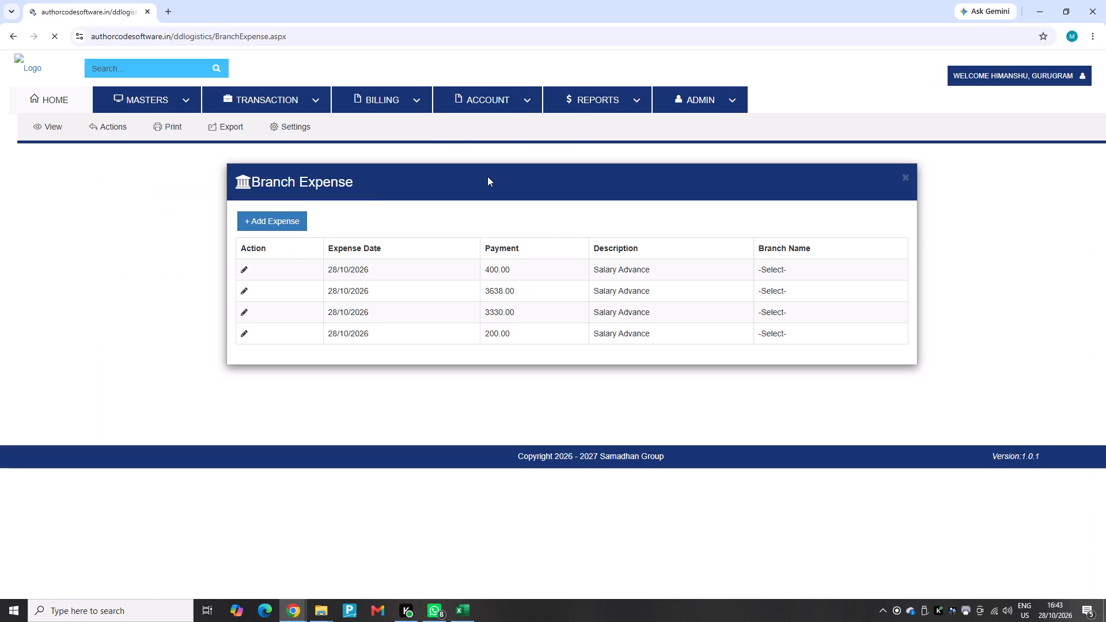
Start a new branch expense with UNLOADING as the particulars, monu as the boy and a pay amount of 100.
left_click(280, 215)
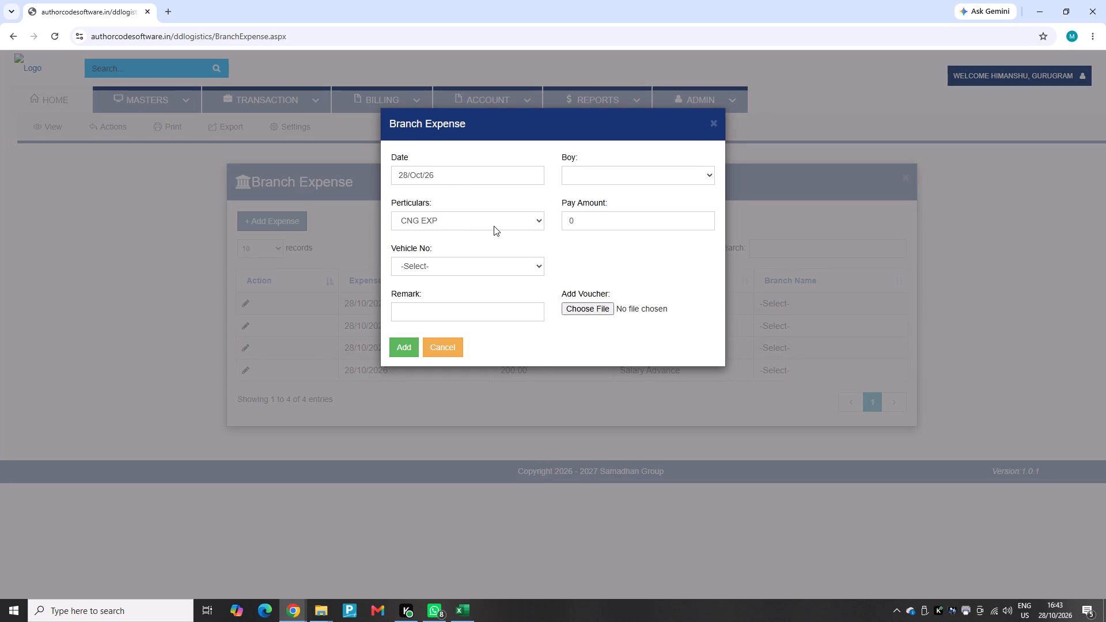
left_click(494, 226)
scroll(455, 409, "down", 7)
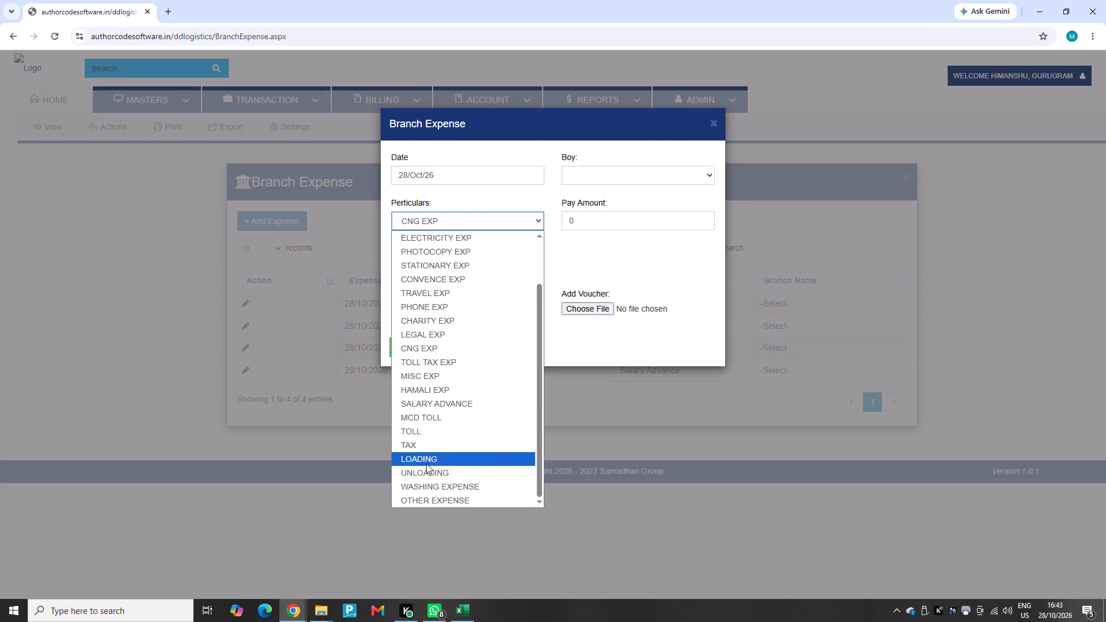
left_click(444, 476)
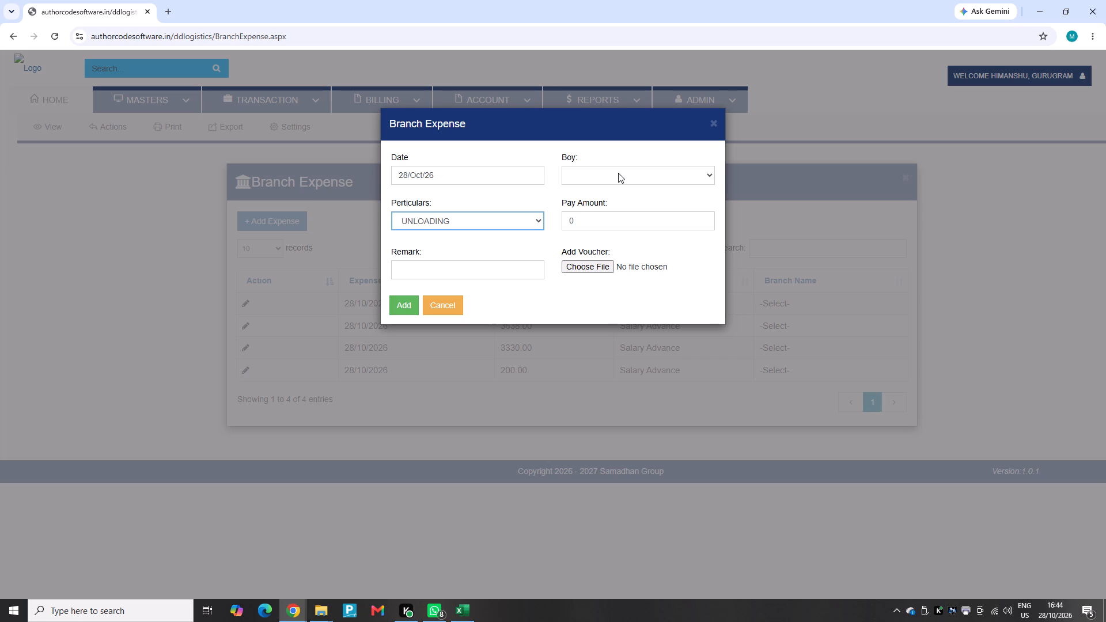
left_click(625, 165)
left_click(627, 168)
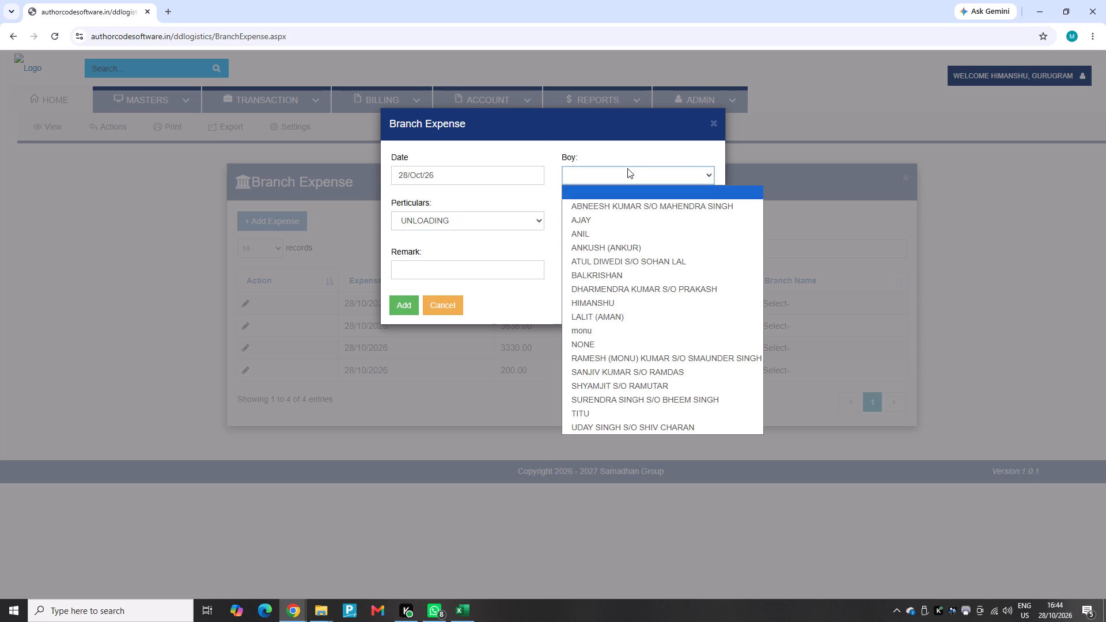
left_click(612, 336)
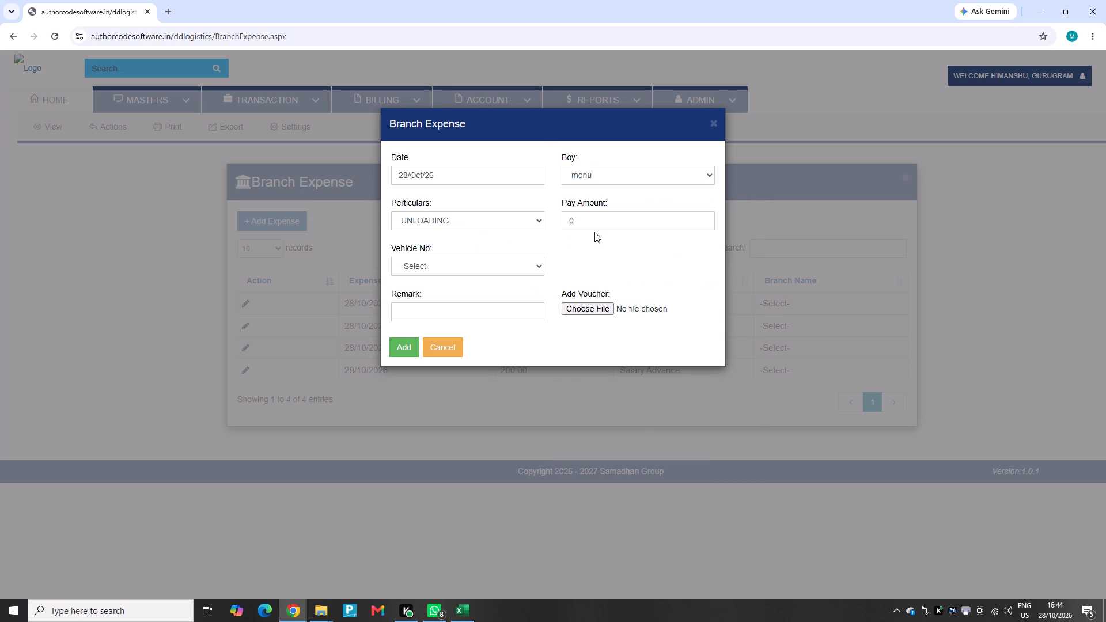
left_click(629, 221)
left_click_drag(600, 226, 538, 227)
type("100")
key("Tab")
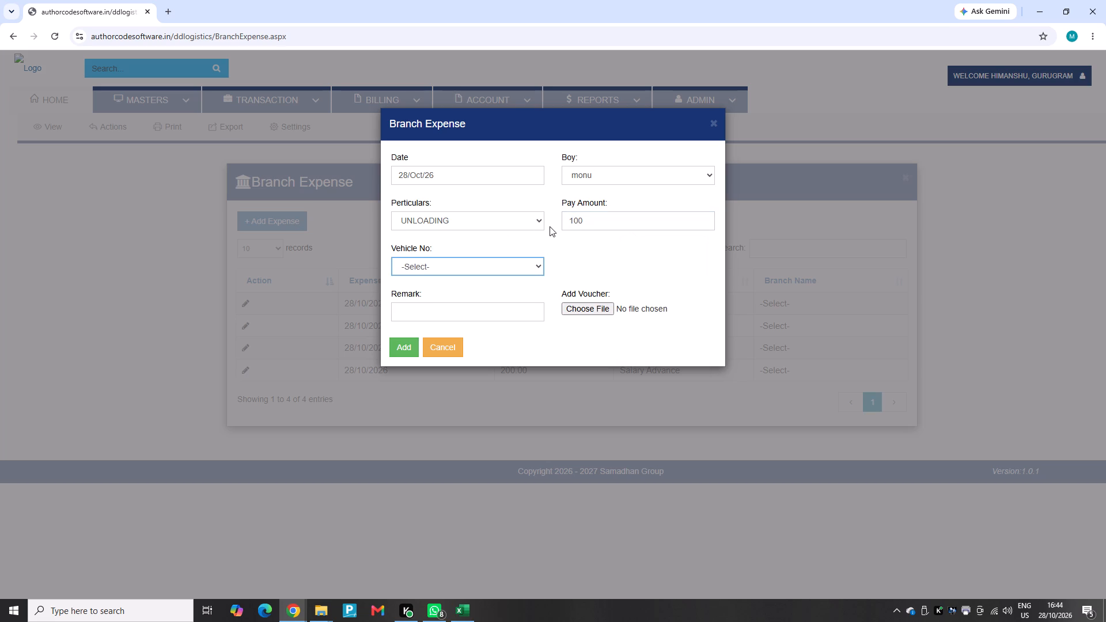
key("Down")
key("Down")
key("Down")
key("Down")
key("Down")
key("Down")
key("Down")
key("Down")
key("Down")
key("Down")
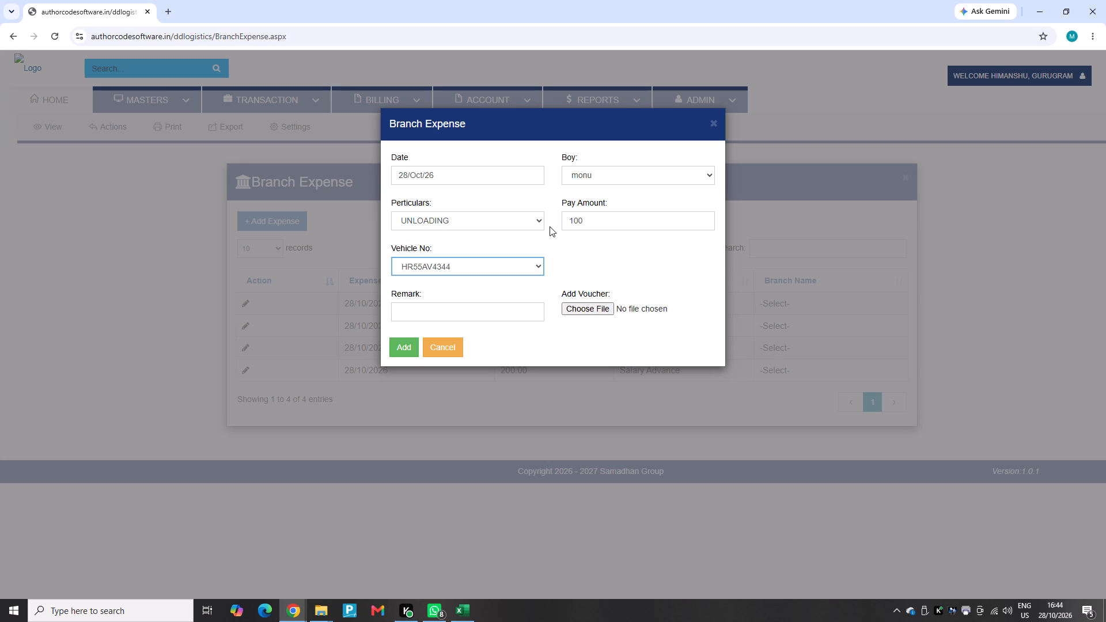
Enter the remark GODFREY UNLOADING CH and add the expense to the branch list.
key("Tab")
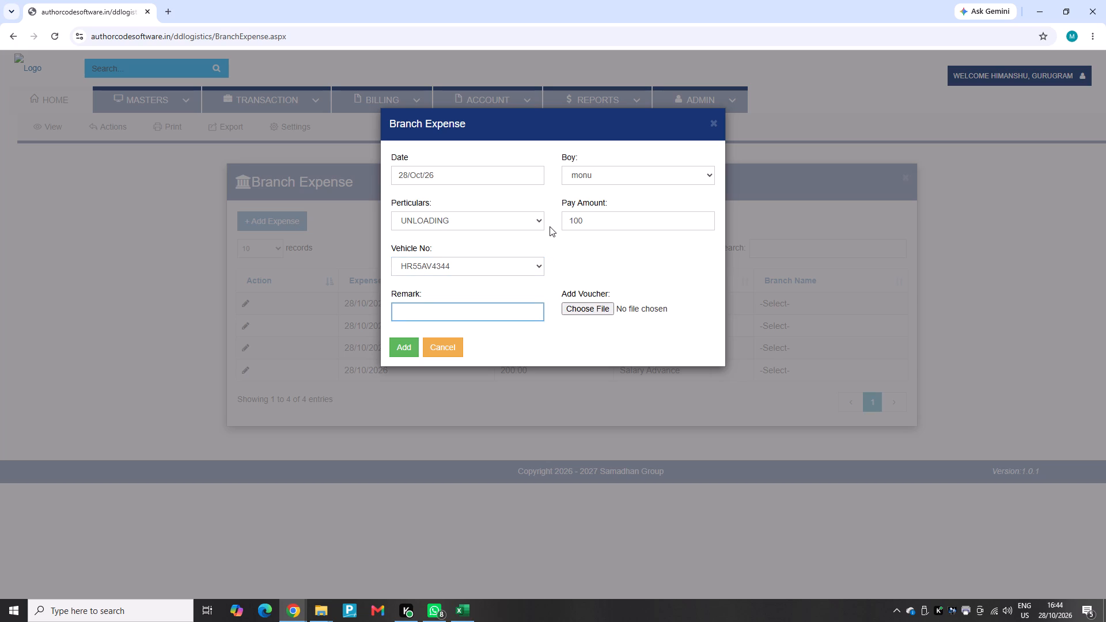
type("GOD")
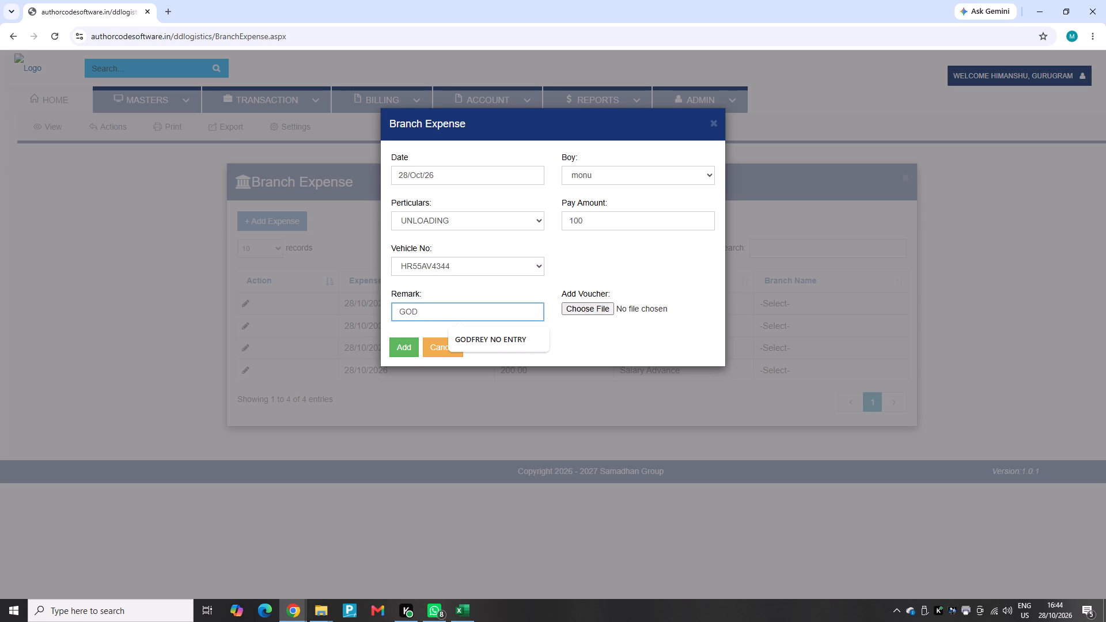
type("FREY")
key("space")
type("UN")
type("LOADING CH")
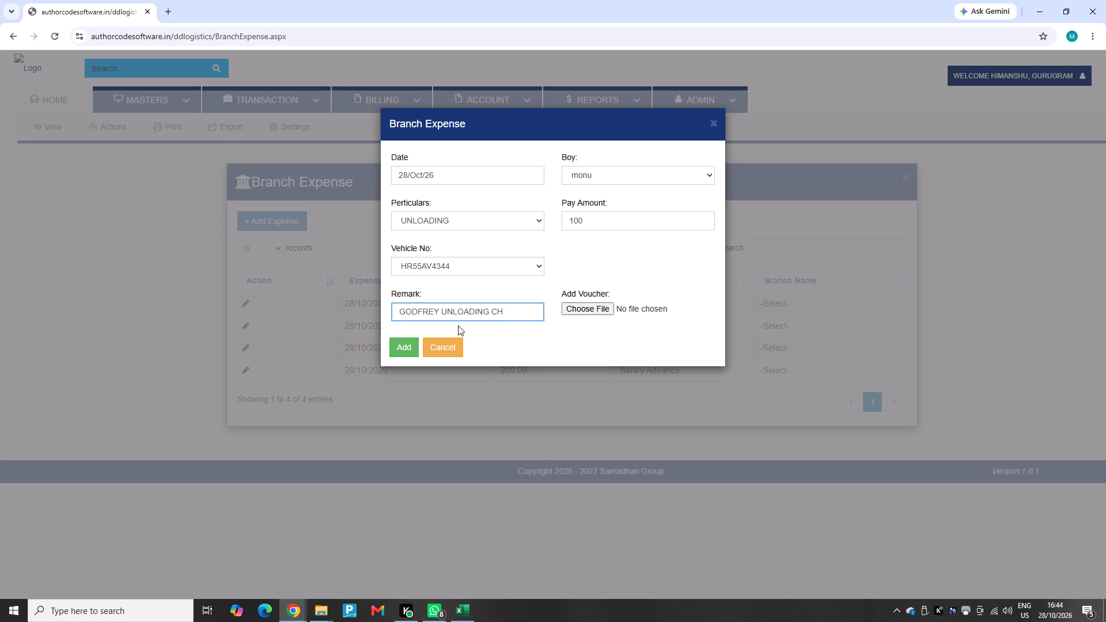
left_click(403, 341)
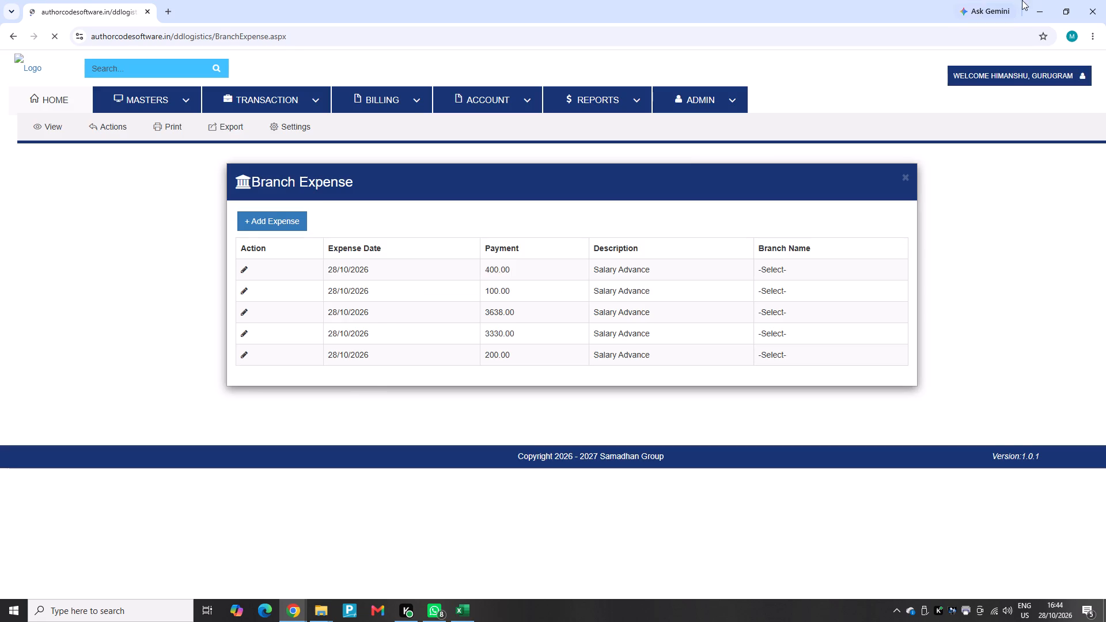
left_click(617, 342)
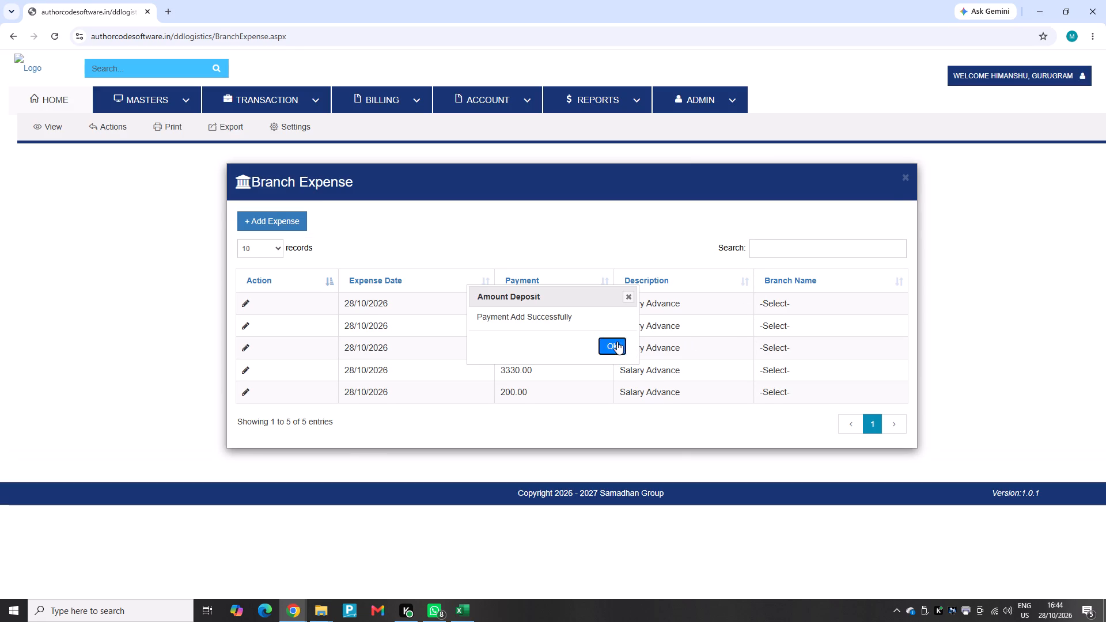
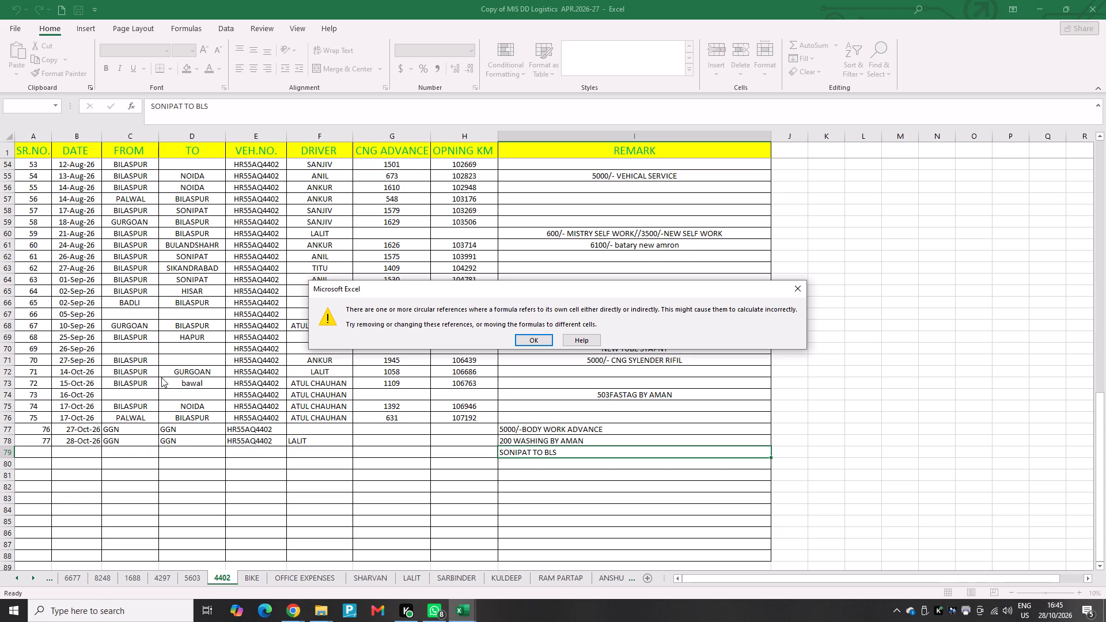
On the 4344 sheet of the Excel MIS workbook, enter the remark 100/-UNLOADING CH for the 28-Oct-26 Ghaziabad trip and save the workbook.
left_click(538, 344)
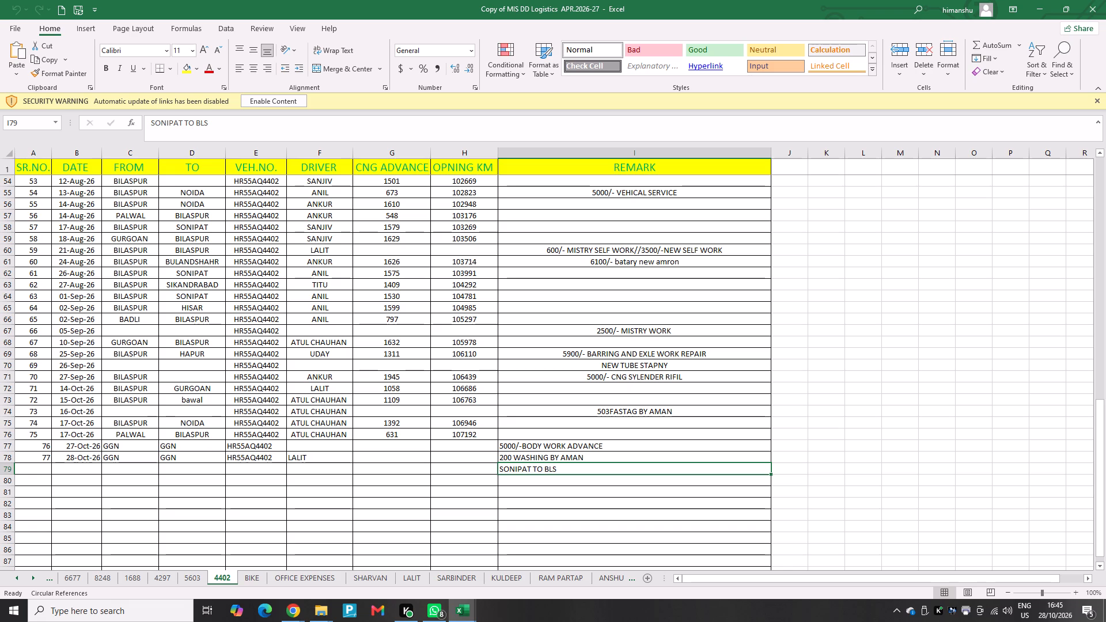
double_click(6, 575)
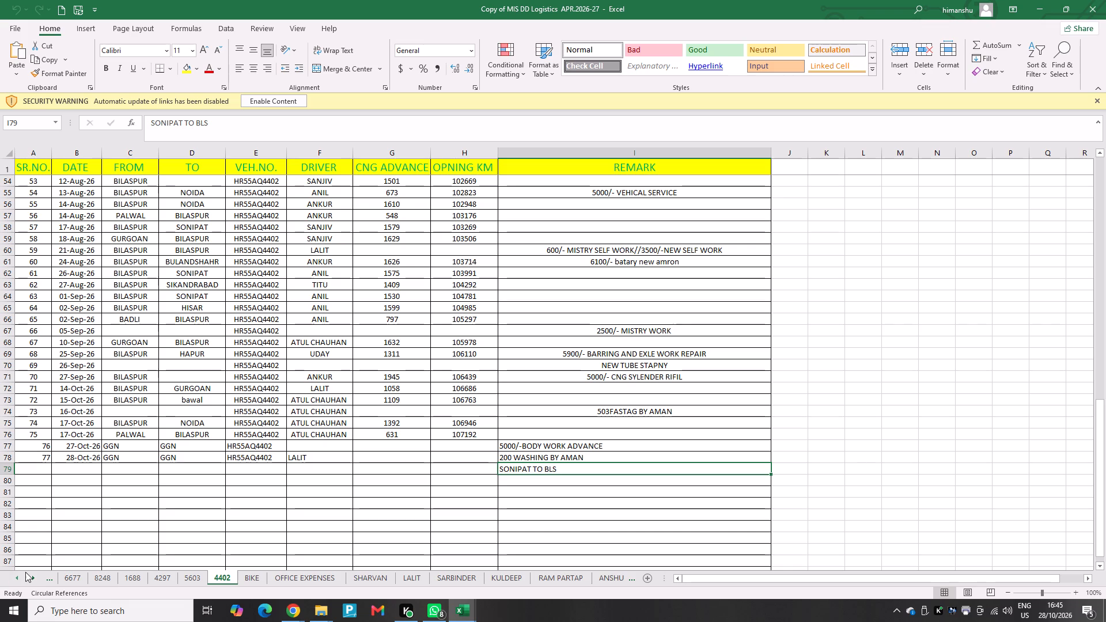
left_click(25, 572)
left_click(24, 572)
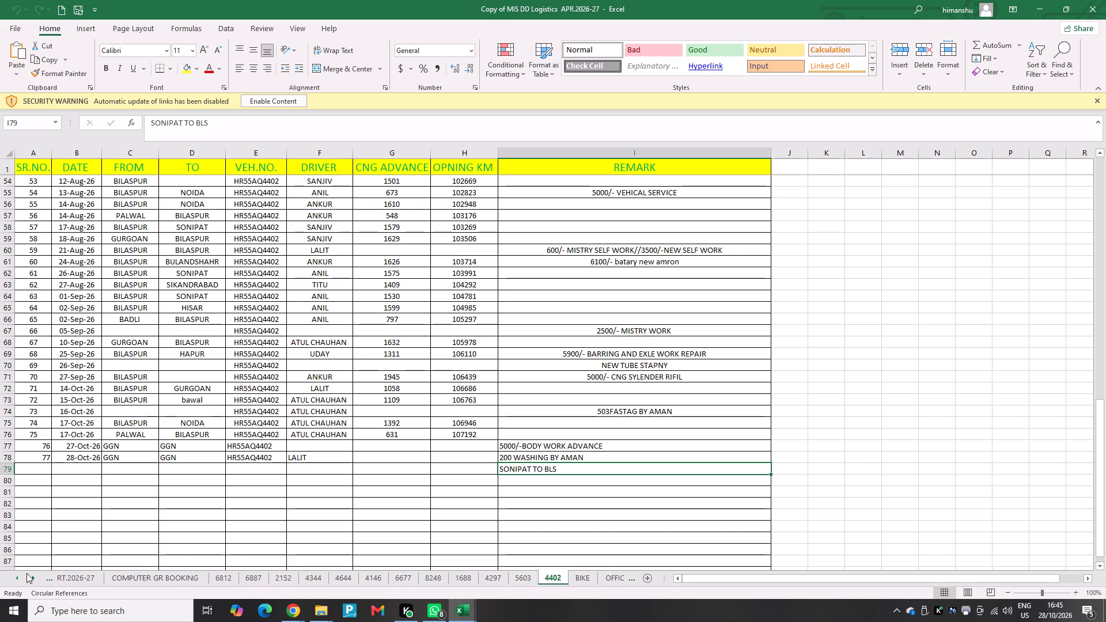
left_click(365, 582)
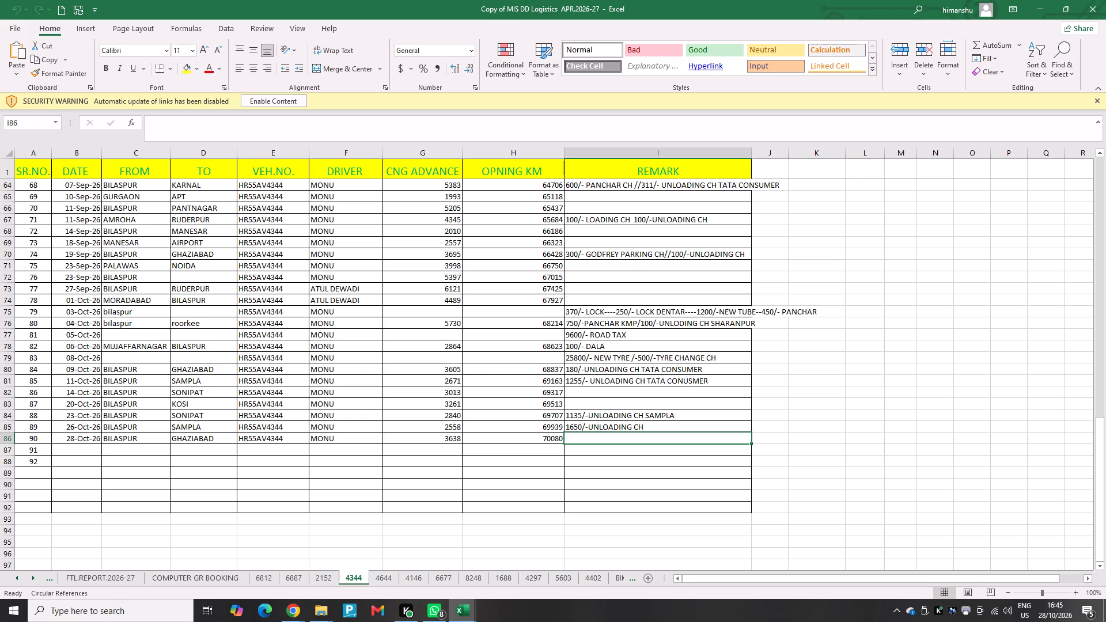
type("100")
type("/-UNLOAIDN")
key("BackSpace")
key("BackSpace")
key("BackSpace")
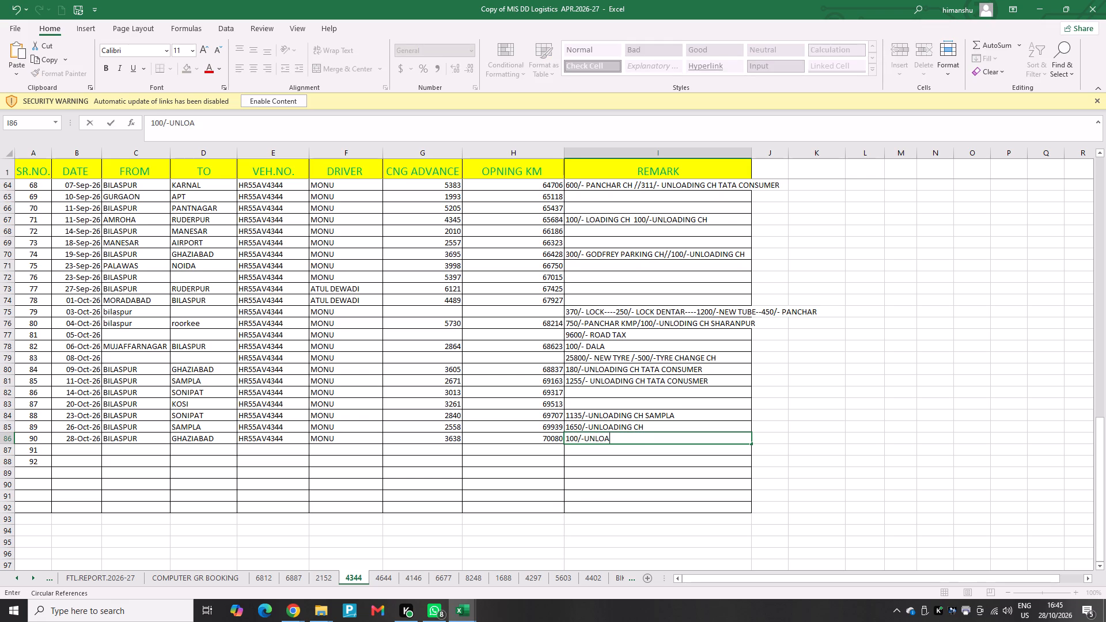
type("DING H")
key("BackSpace")
type("CH")
key("Return")
key("ctrl+s")
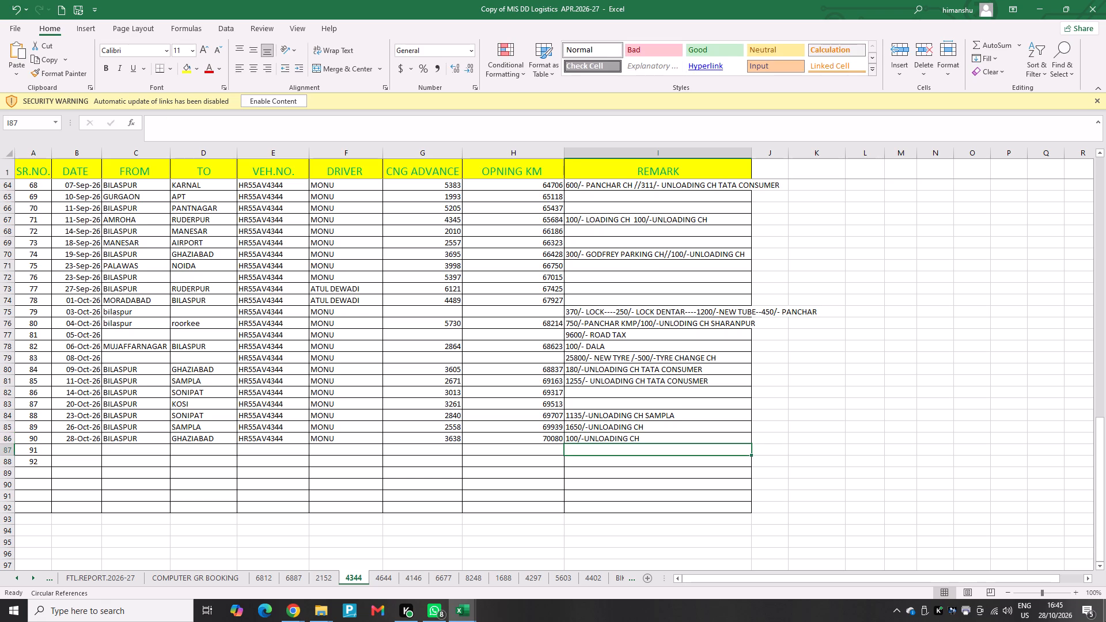
key("ctrl+s")
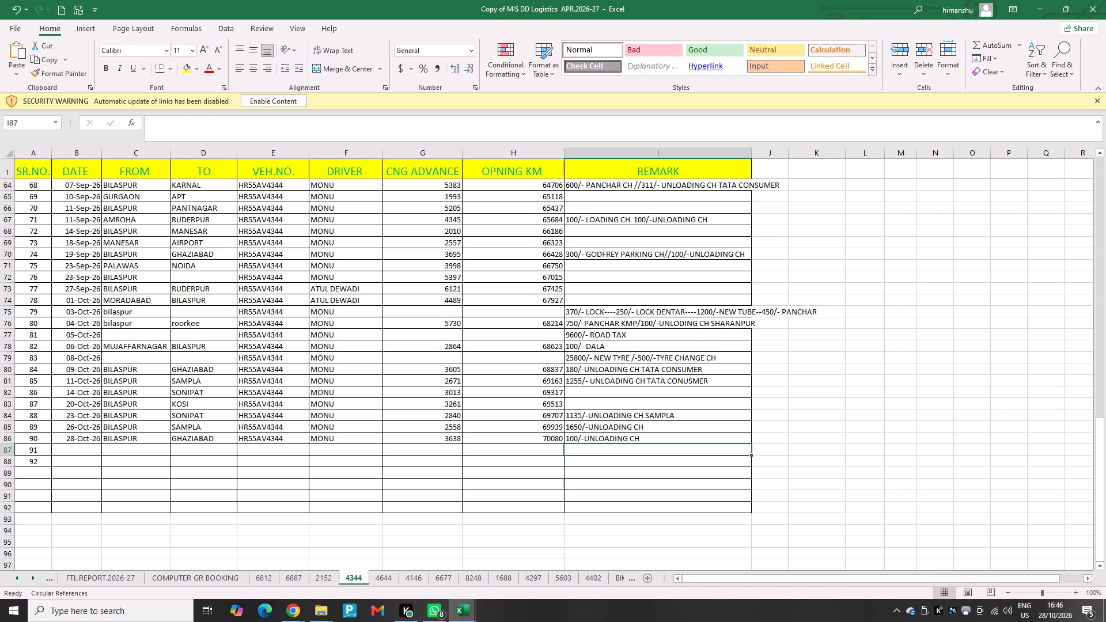
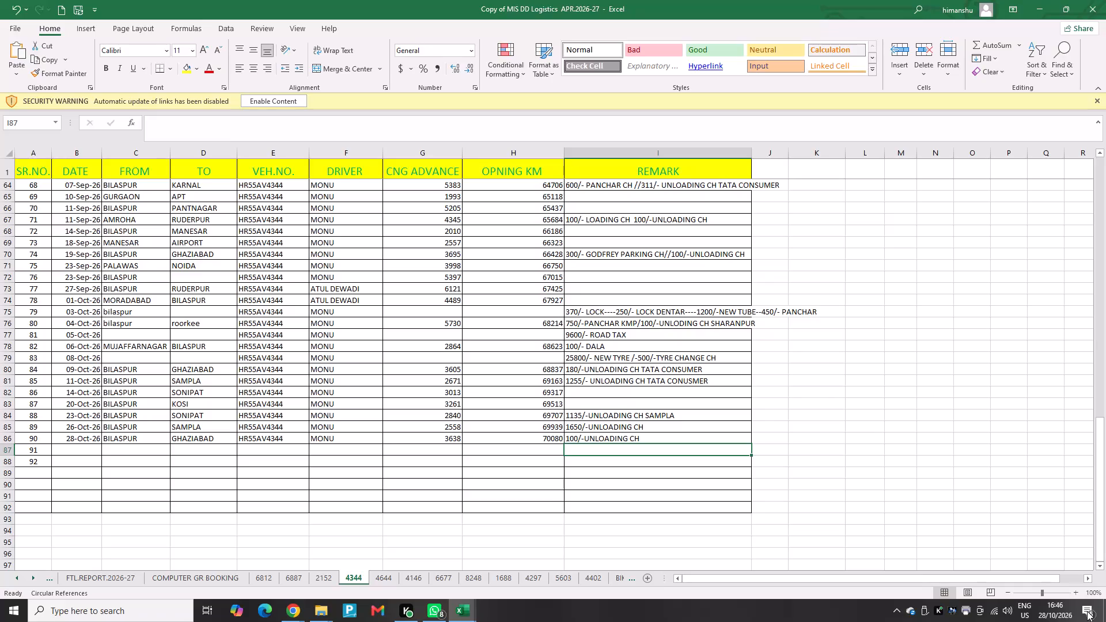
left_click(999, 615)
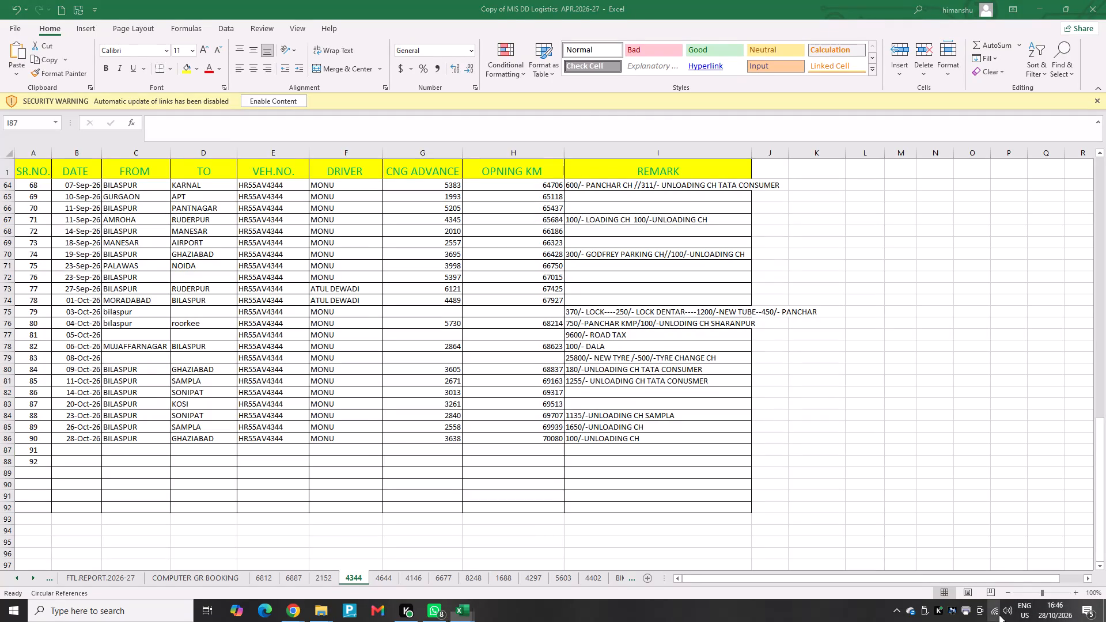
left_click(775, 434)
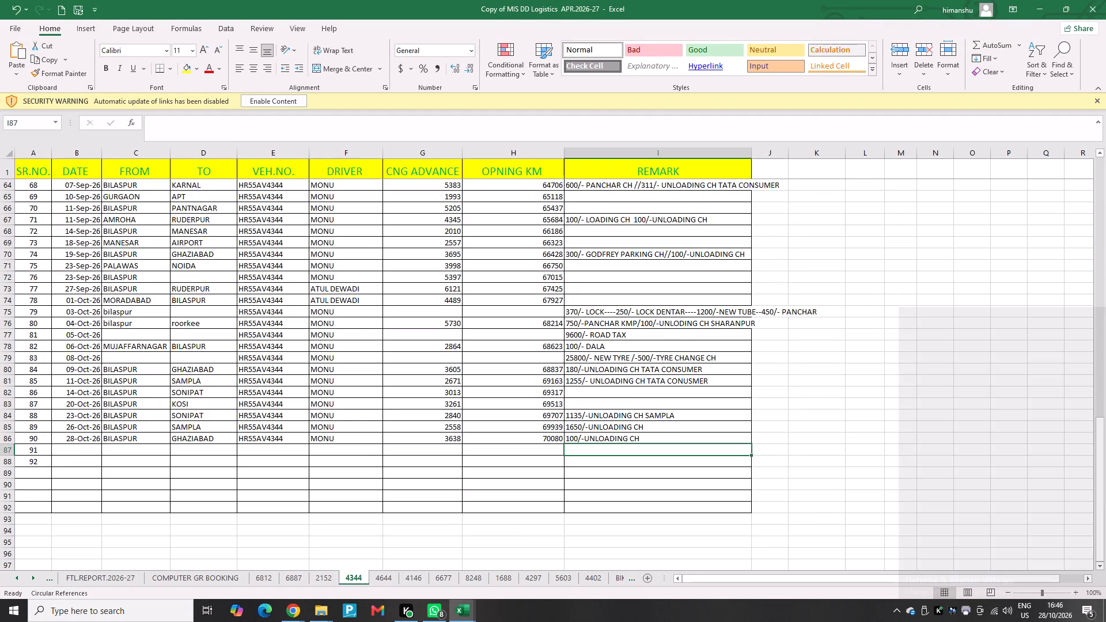
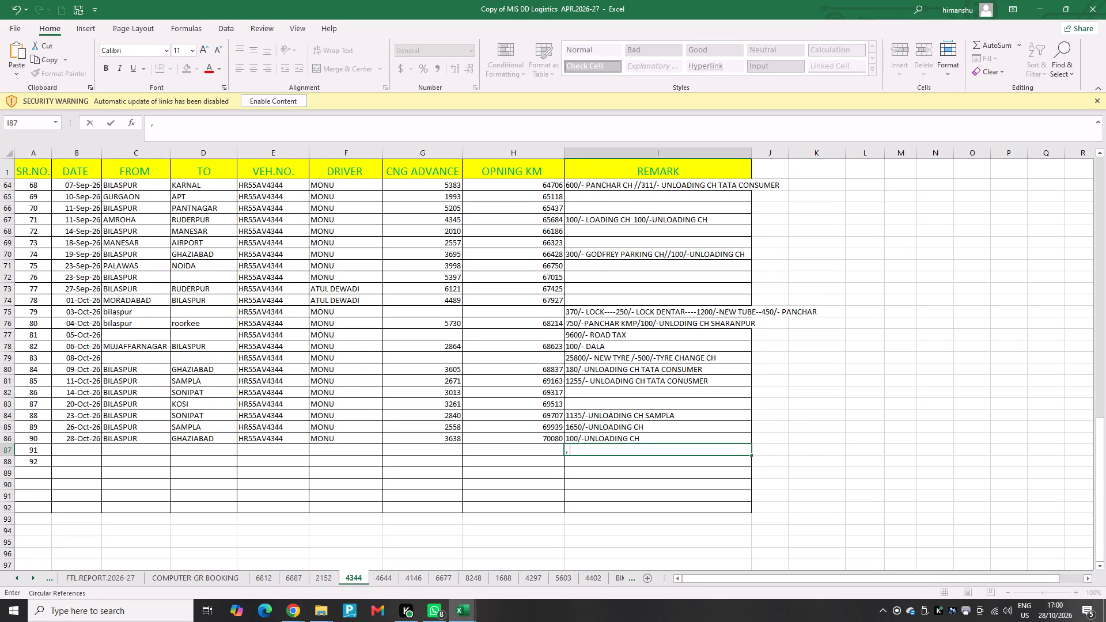
Clear the stray character from the empty remark cell below the 28-Oct-26 Ghaziabad trip.
key("BackSpace")
key("BackSpace")
key("BackSpace")
key("Return")
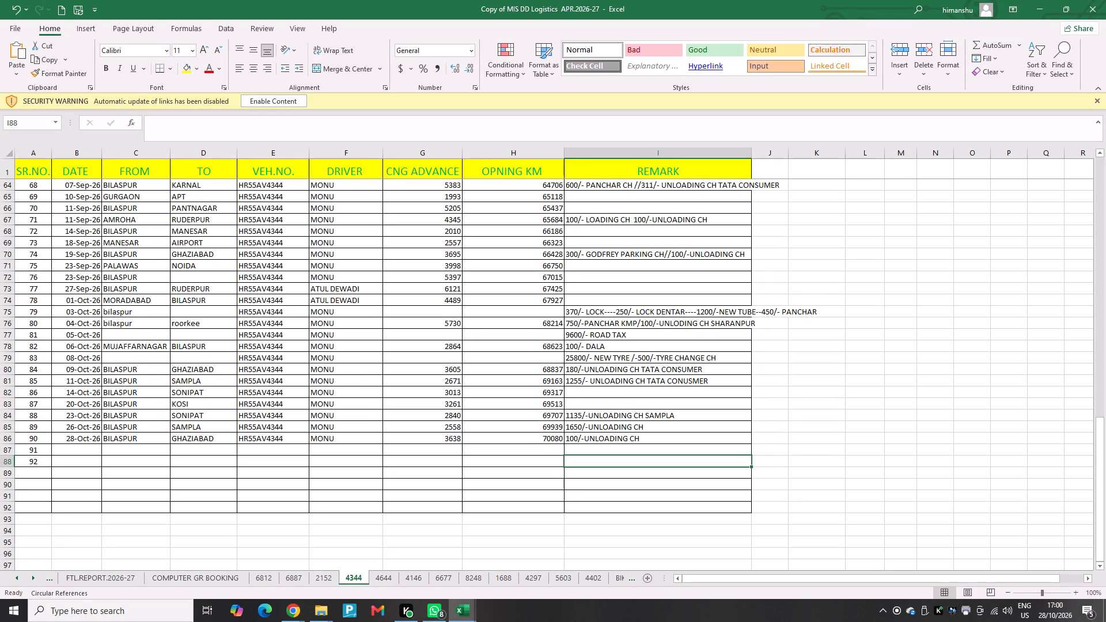
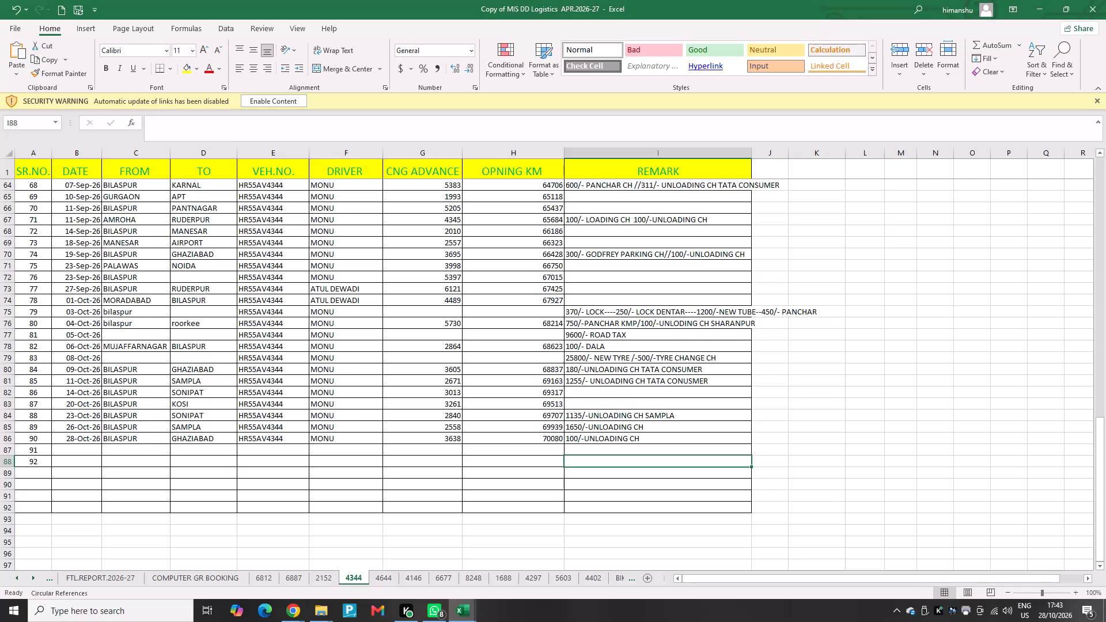
Save the MIS DD Logistics APR.2026-27 workbook with the trip entries and close it.
key("ctrl+s")
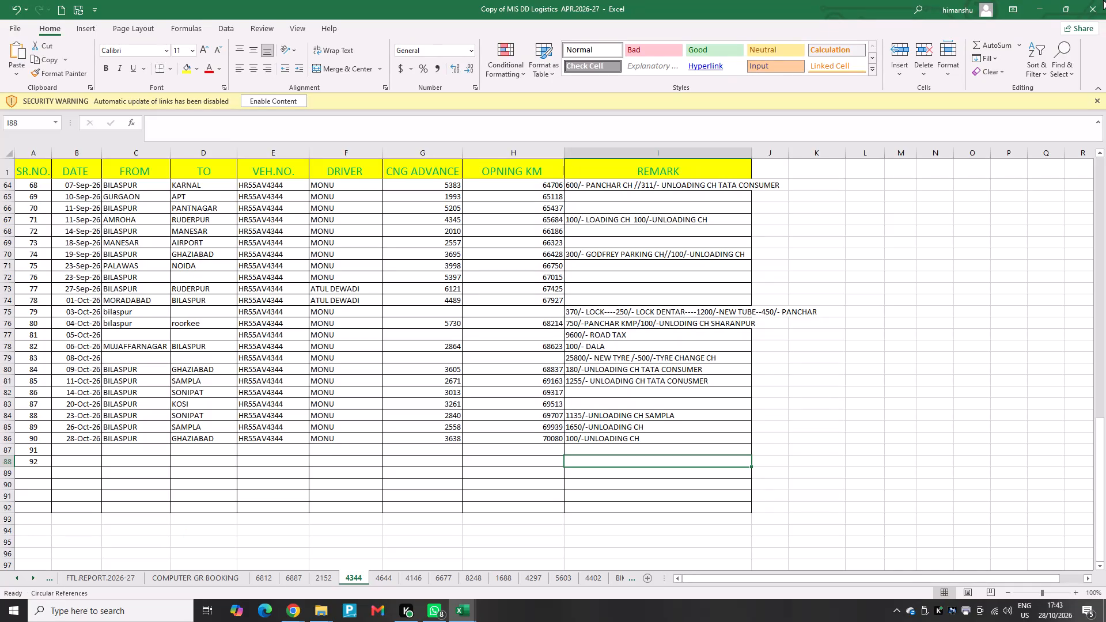
left_click(1103, 0)
key("ctrl+s")
left_click(1098, 10)
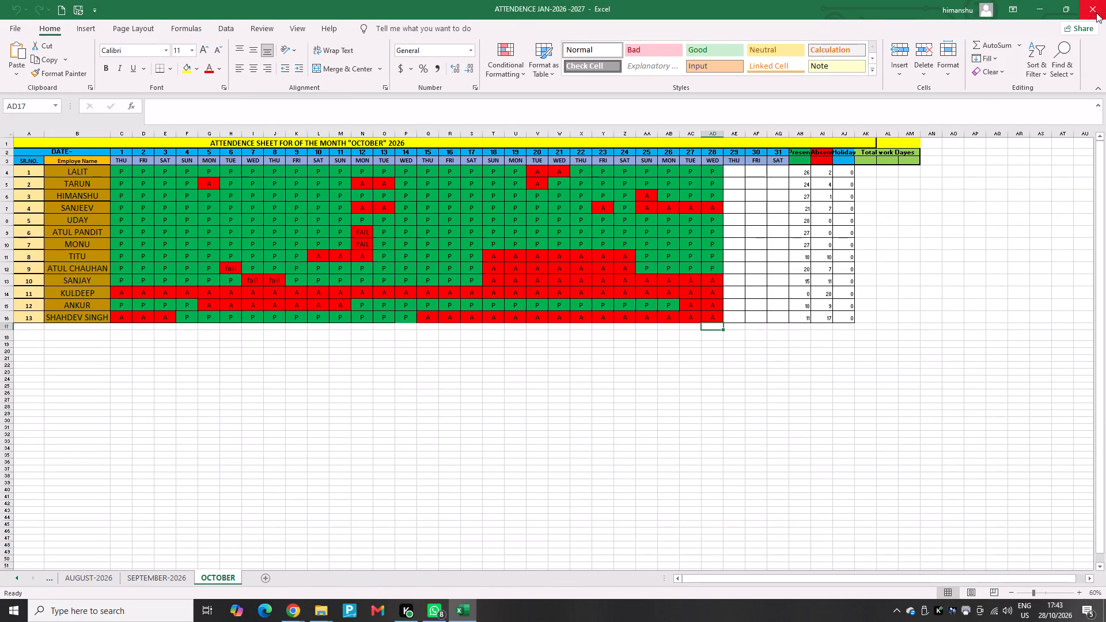
Close the ATTENDENCE JAN-2026 -2027 workbook.
left_click(1096, 13)
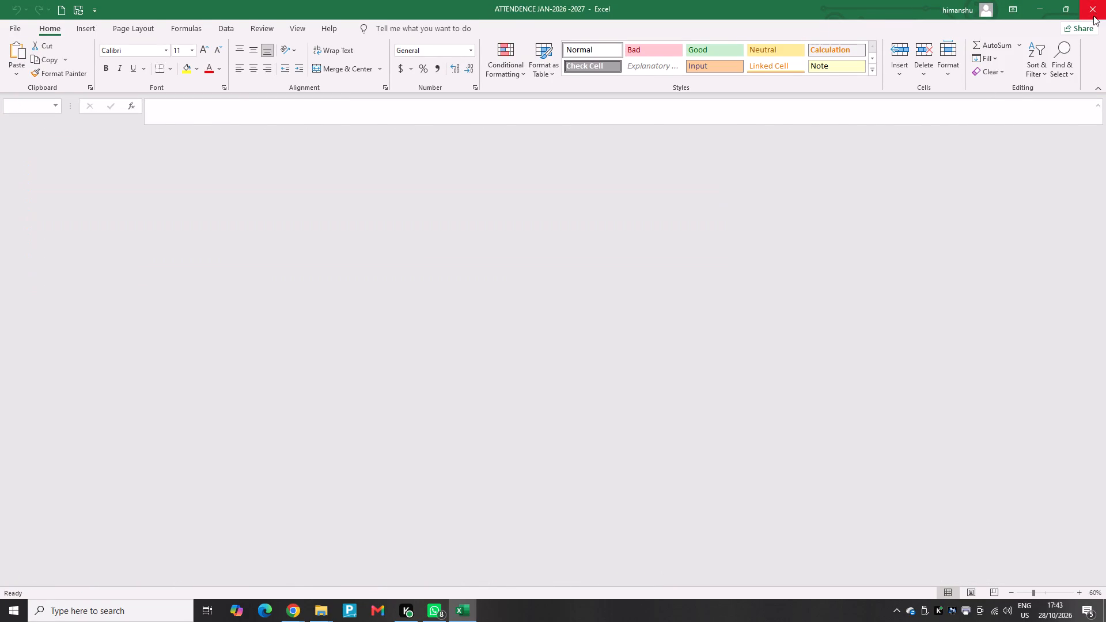
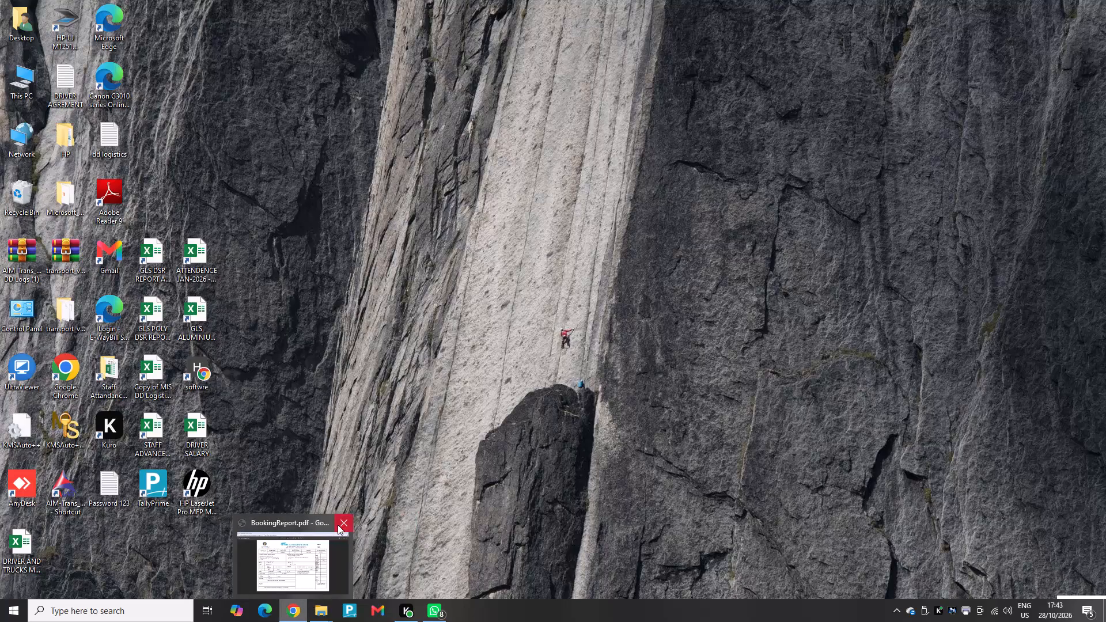
Close the BookingReport.pdf browser window and the Downloads and OneDrive - Personal folder windows.
left_click(338, 525)
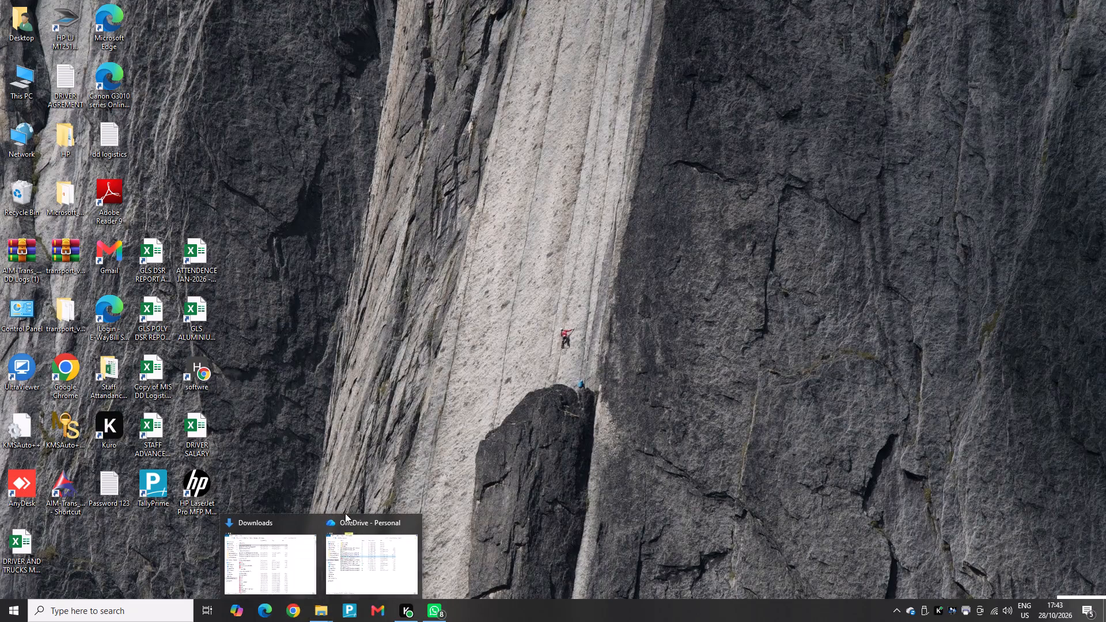
left_click(309, 521)
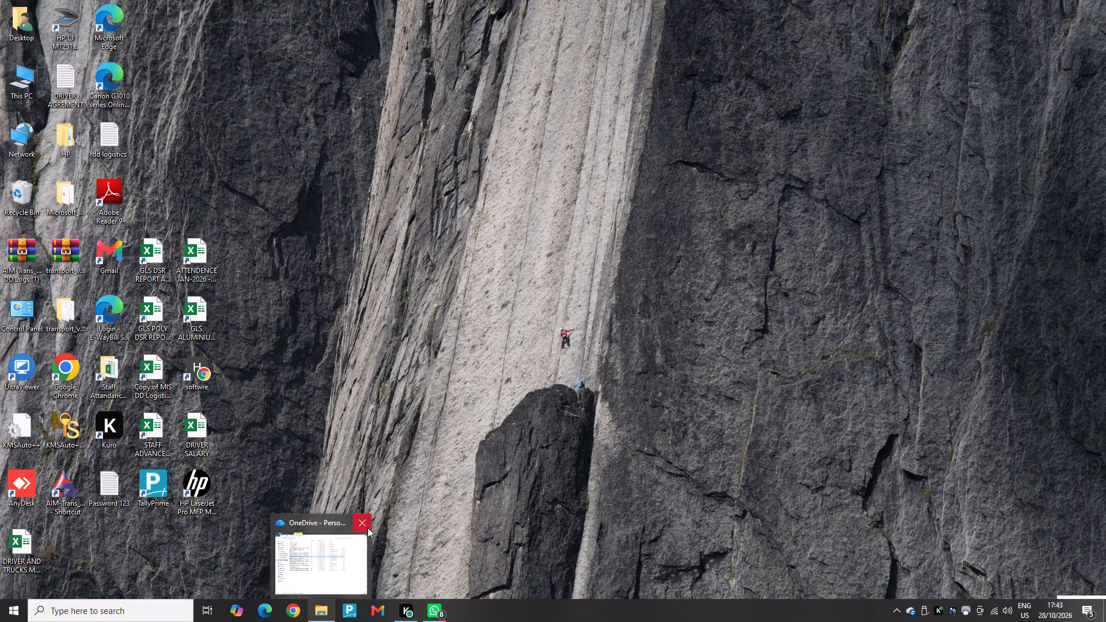
left_click(368, 528)
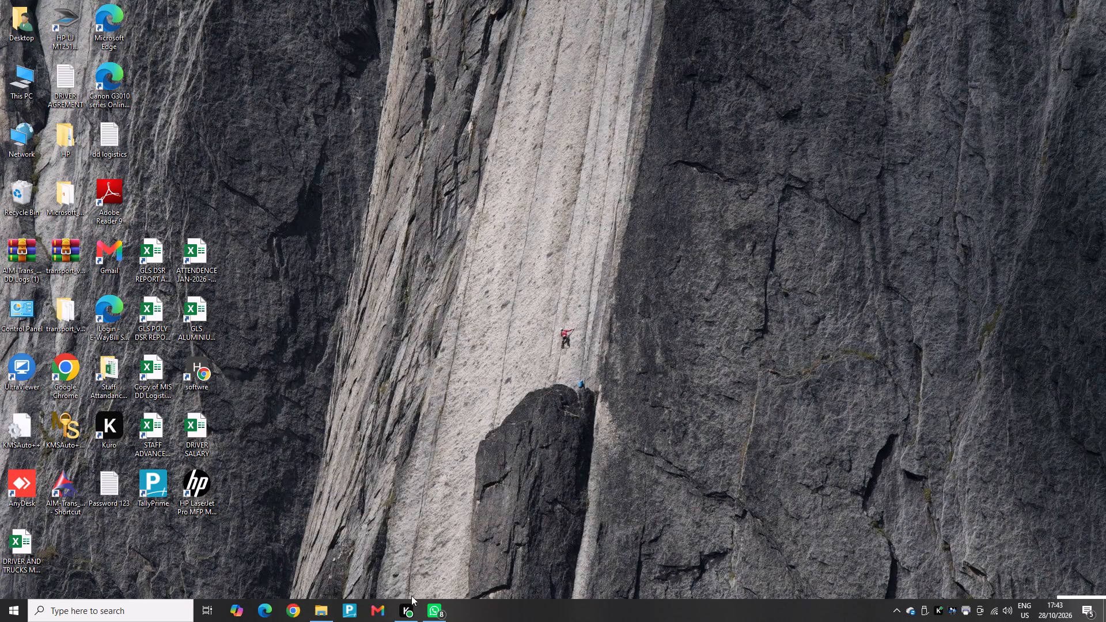
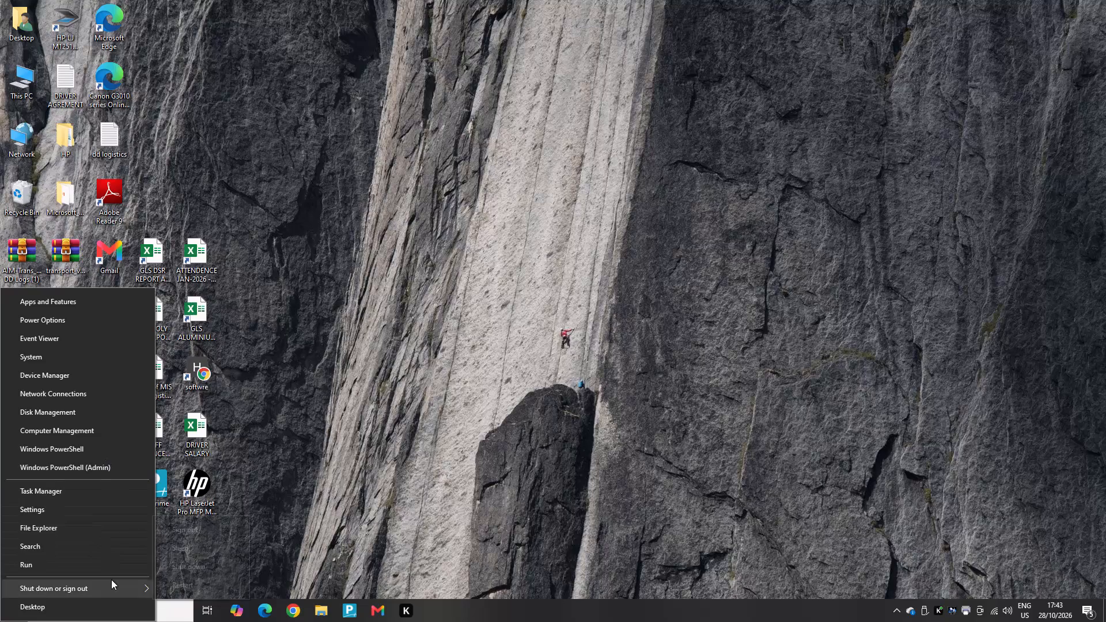
Shut down the computer.
left_click(213, 571)
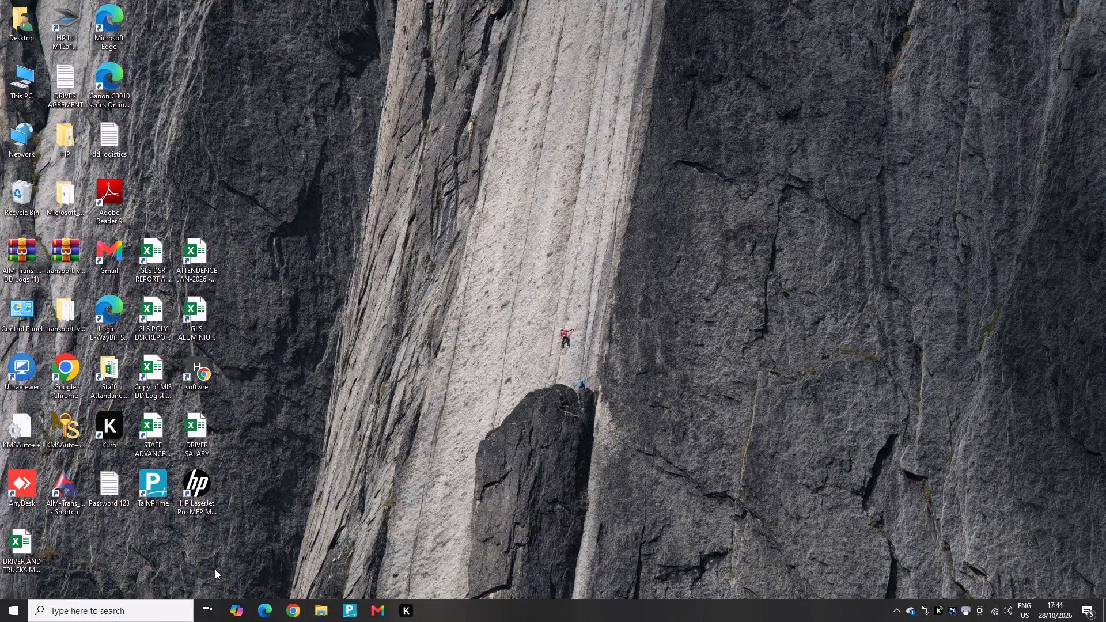